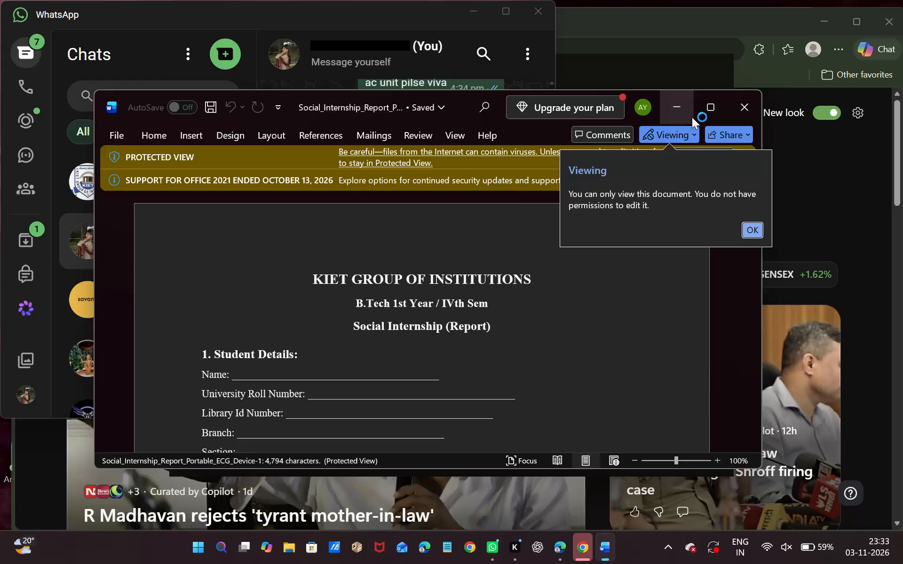
Maximize the window of the Social Internship report document.
click(700, 113)
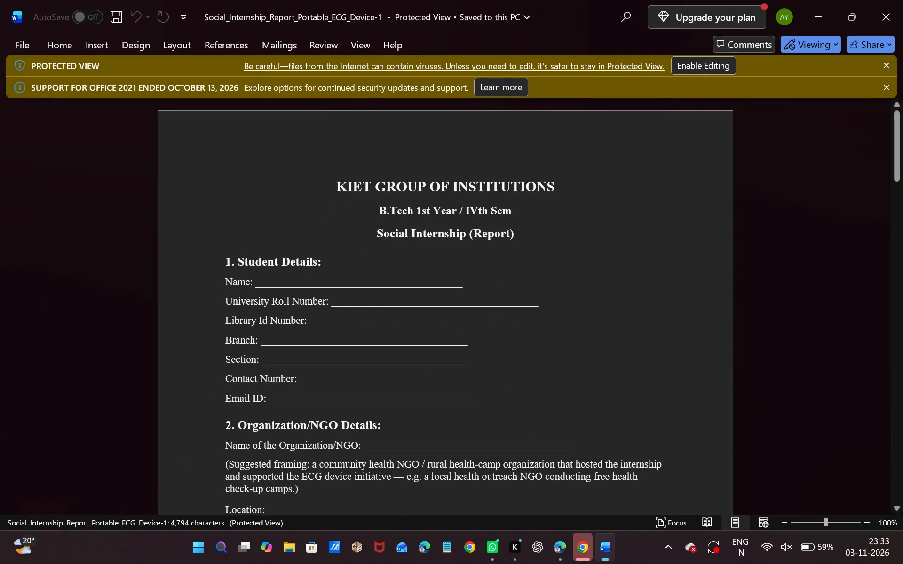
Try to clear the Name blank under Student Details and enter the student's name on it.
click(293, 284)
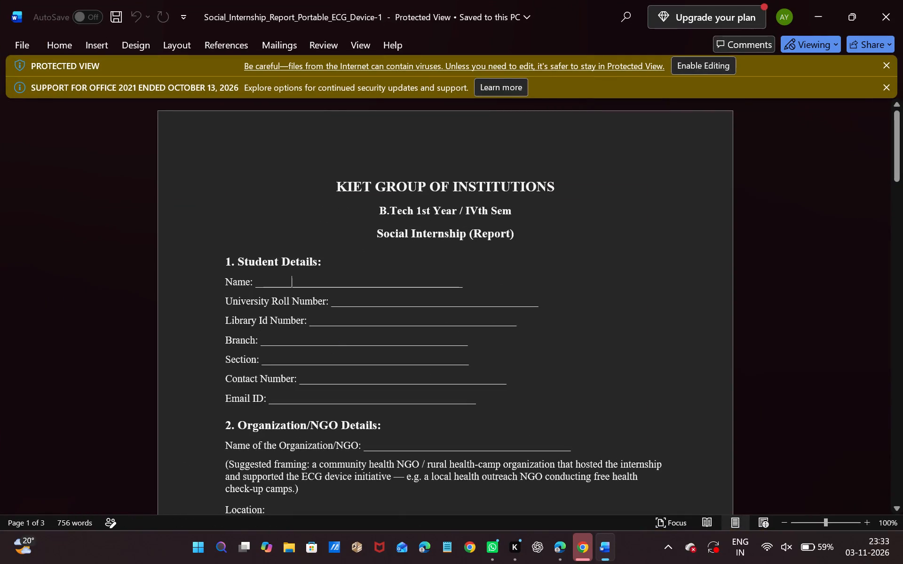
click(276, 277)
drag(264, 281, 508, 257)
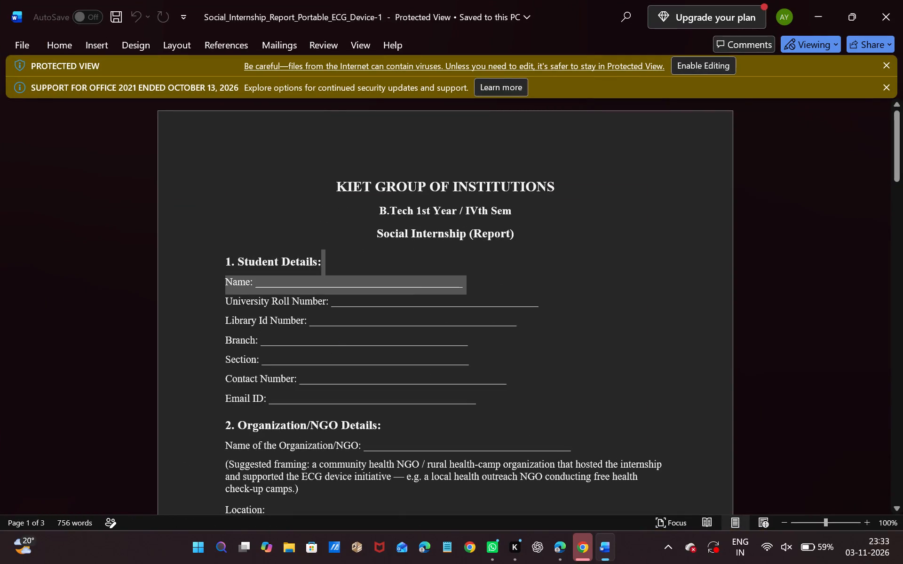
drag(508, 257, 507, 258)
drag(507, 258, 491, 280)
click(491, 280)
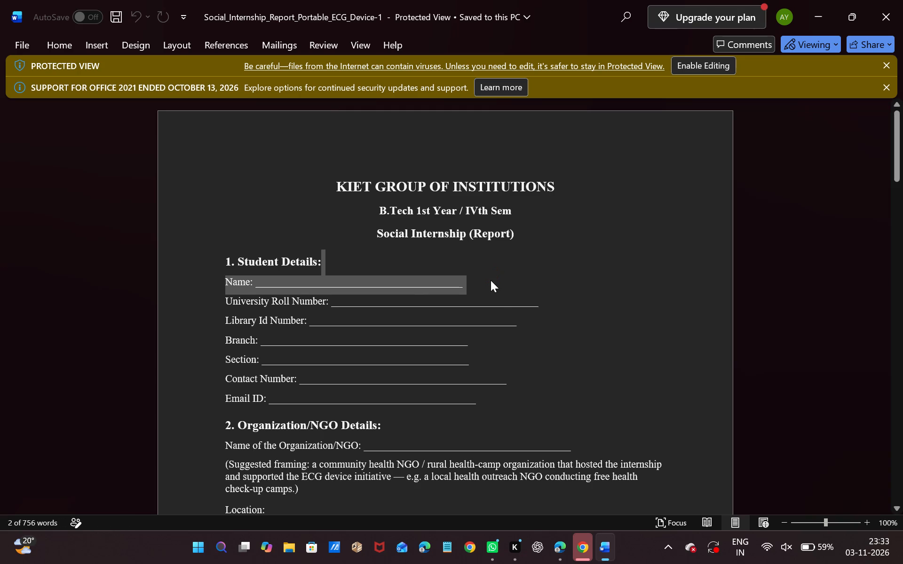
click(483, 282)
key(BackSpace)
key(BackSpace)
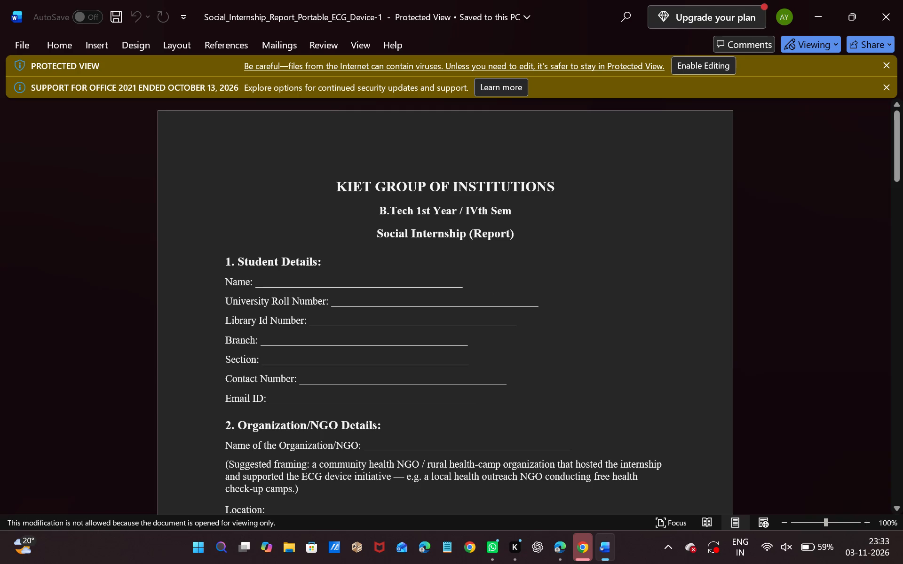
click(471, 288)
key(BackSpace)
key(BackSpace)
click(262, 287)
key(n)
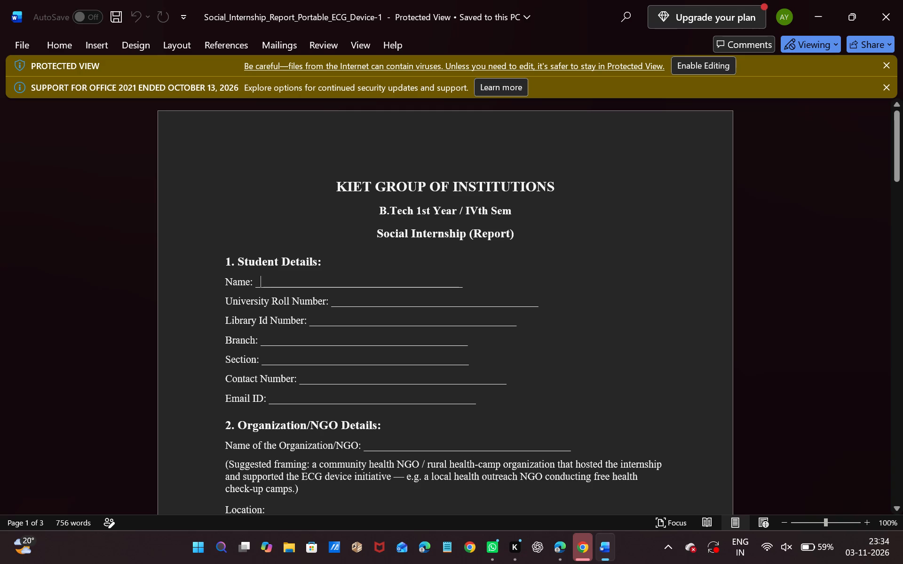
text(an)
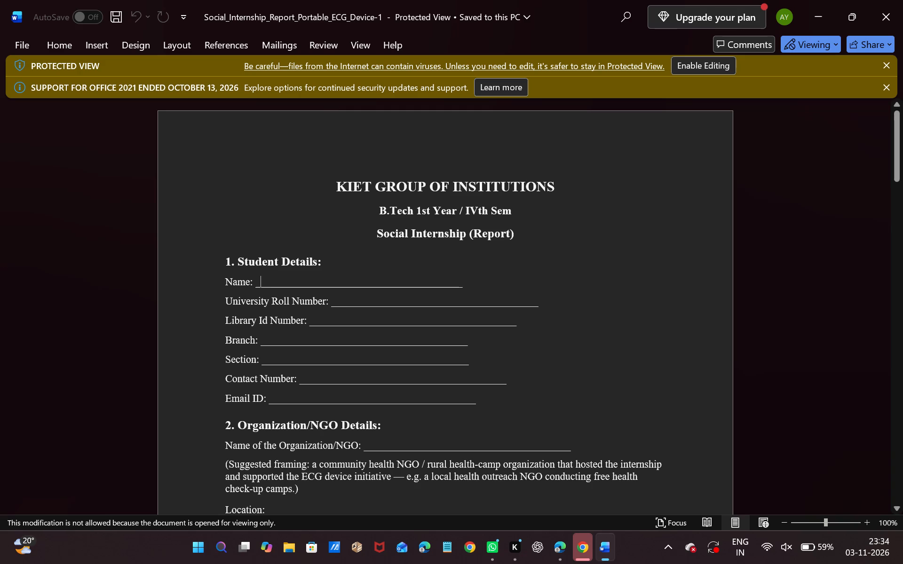
Take the internship report out of Protected View by enabling editing.
click(725, 64)
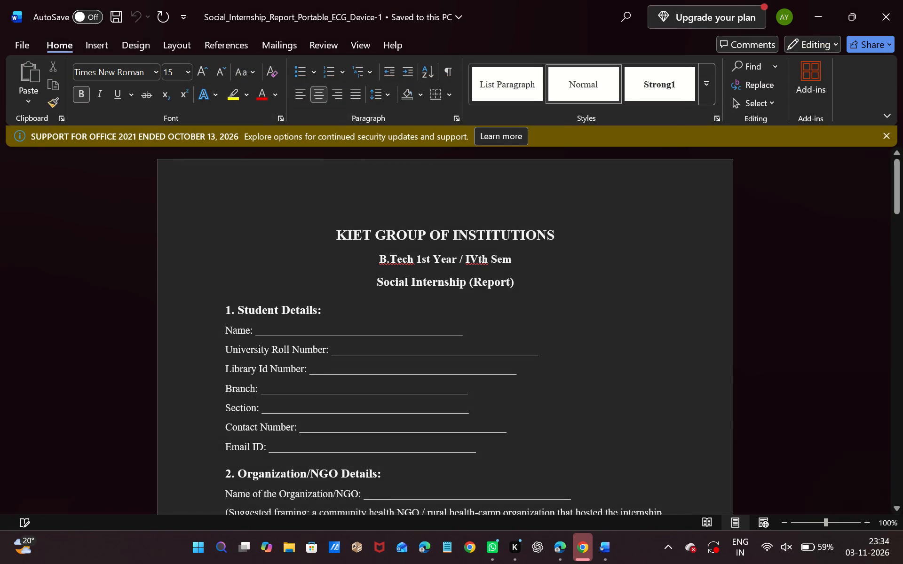
Enter the student's full name on the Name line under Student Details.
click(261, 329)
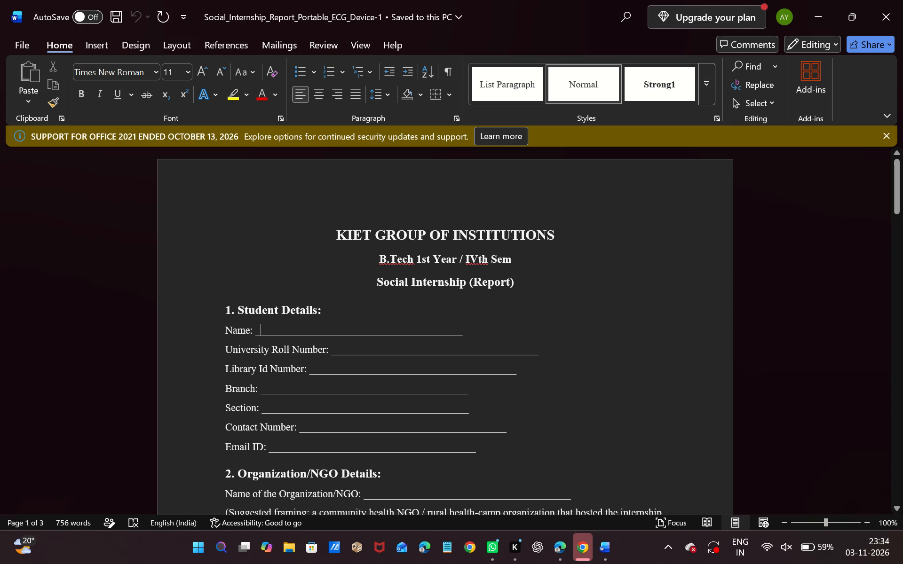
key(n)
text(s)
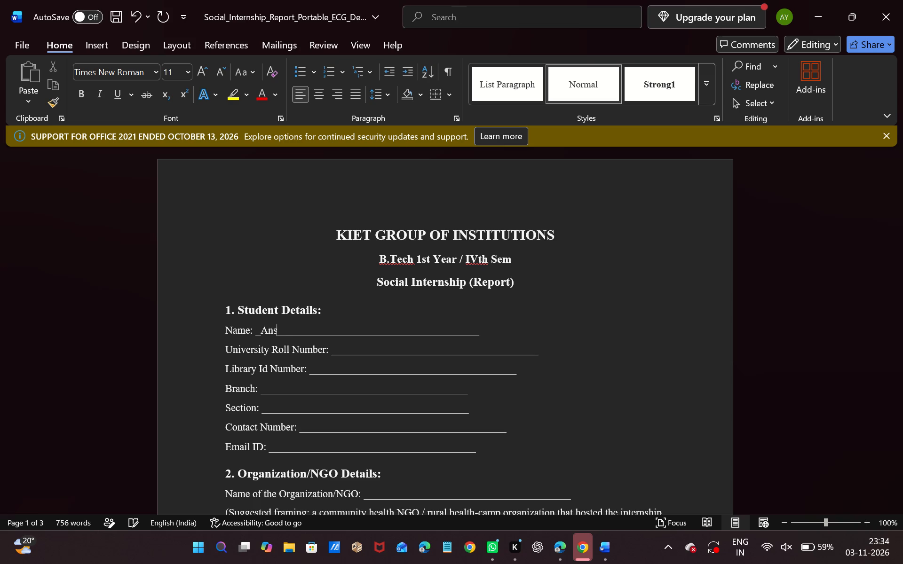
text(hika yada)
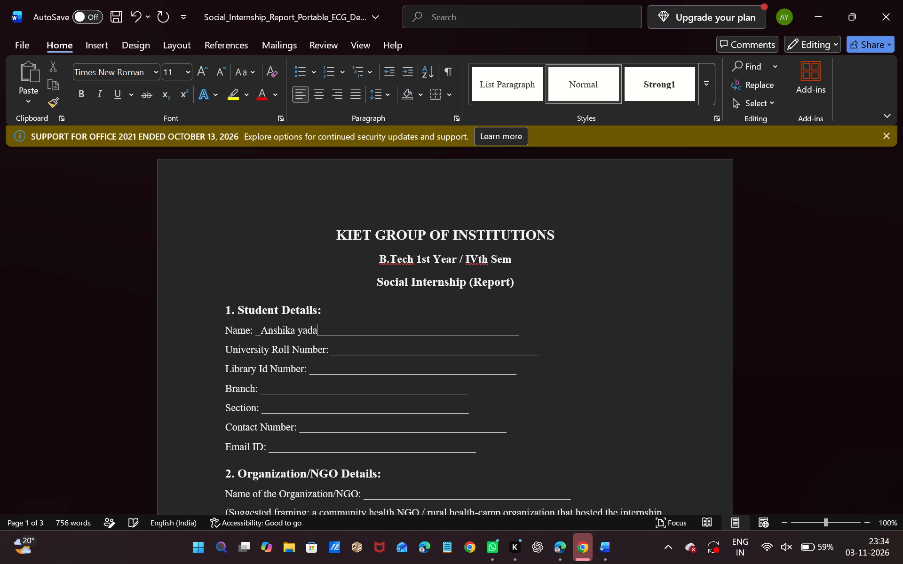
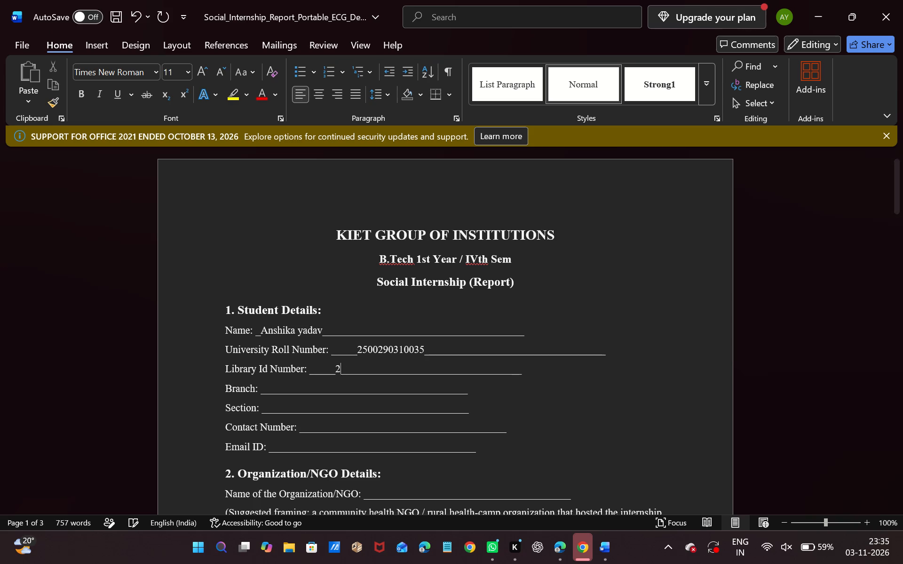
Complete the student's library ID number on the Library Id Number line under Student Details.
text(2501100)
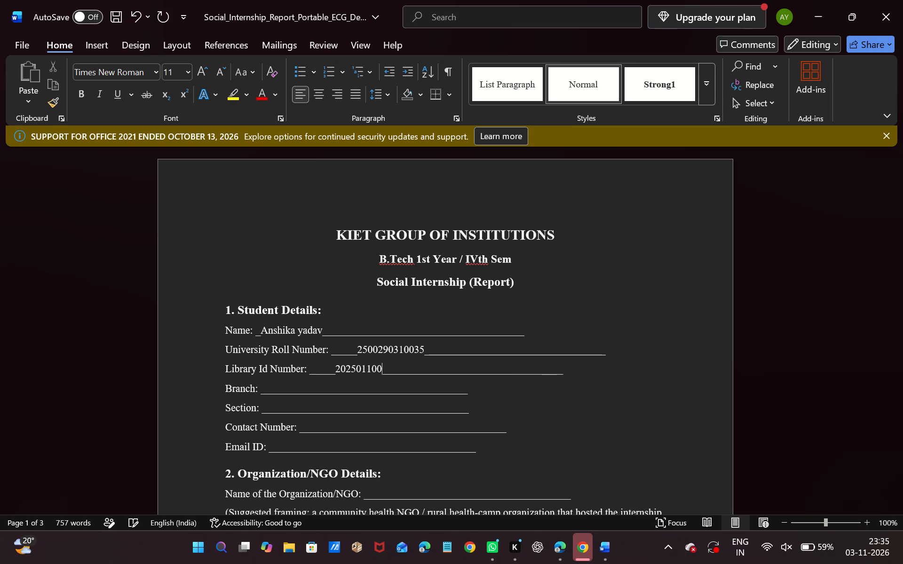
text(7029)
Enter the branch as ECE in capital letters on the Branch line under Student Details.
click(320, 392)
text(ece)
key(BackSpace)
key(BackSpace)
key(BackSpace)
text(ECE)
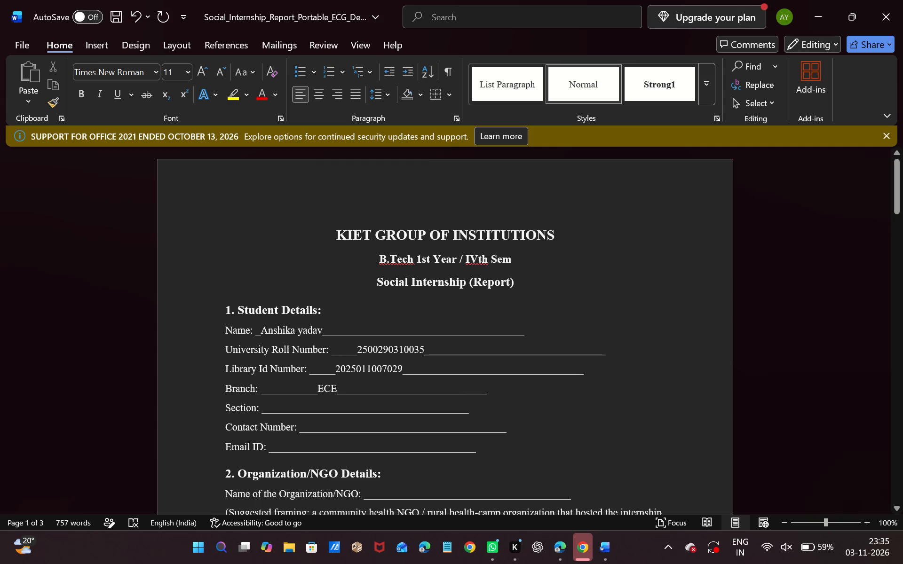
Enter A on the Section line under Student Details.
click(322, 411)
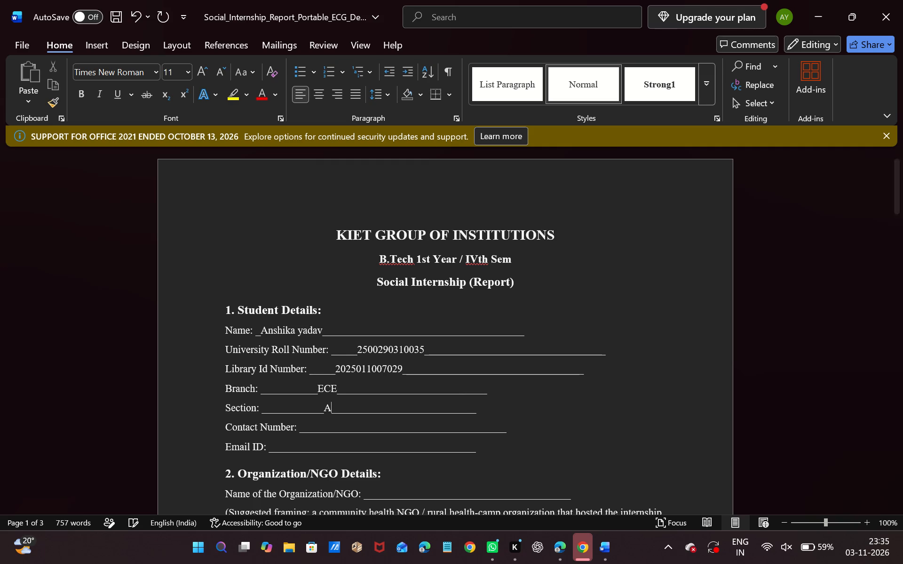
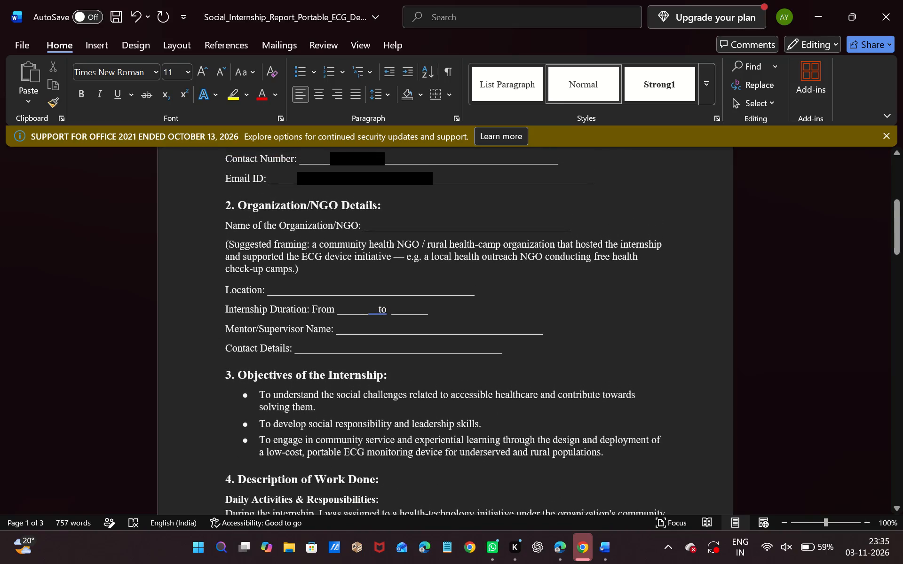
Place the text cursor on the Name of the Organization/NGO line under Organization/NGO Details.
click(388, 226)
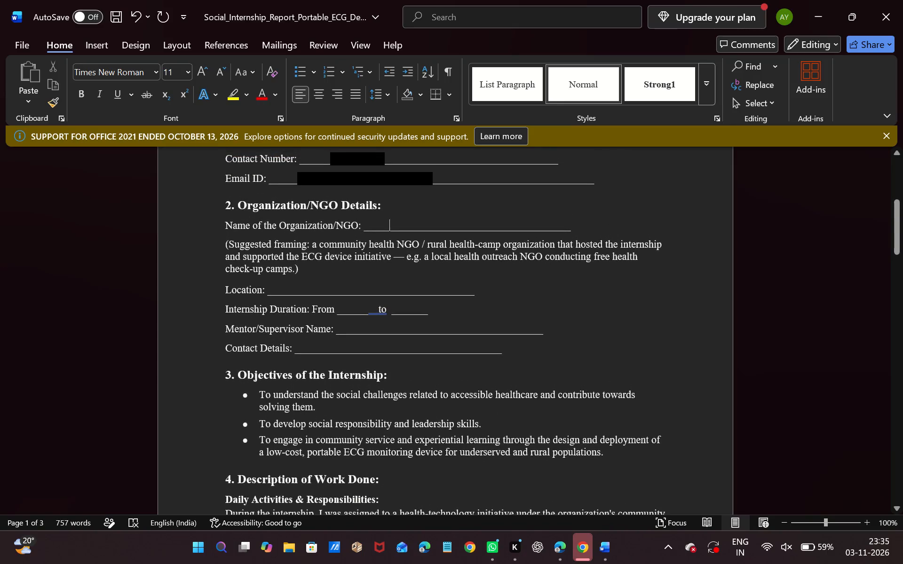
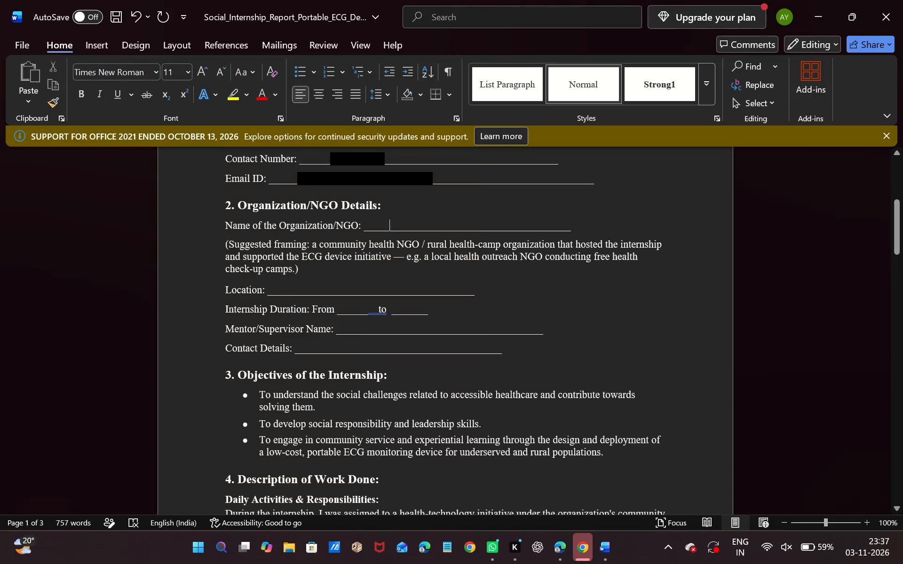
Change the semester in the report's heading line to IInd Sem.
scroll(322, 217, up, 13)
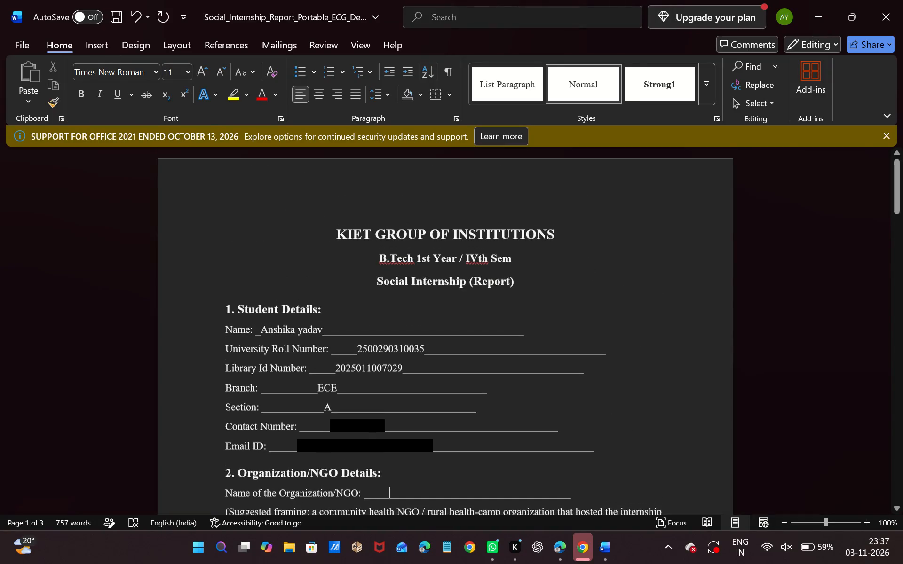
click(476, 261)
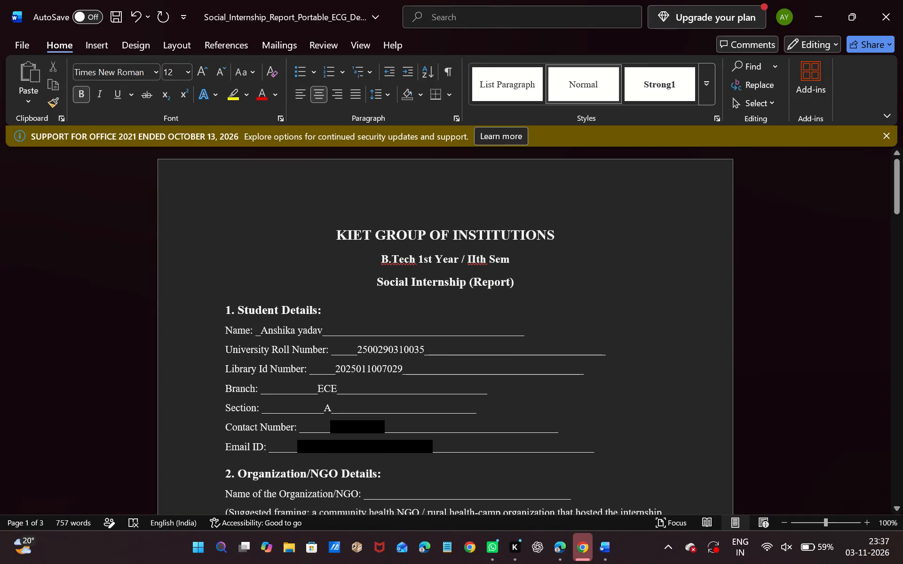
click(488, 260)
key(BackSpace)
key(BackSpace)
key(BackSpace)
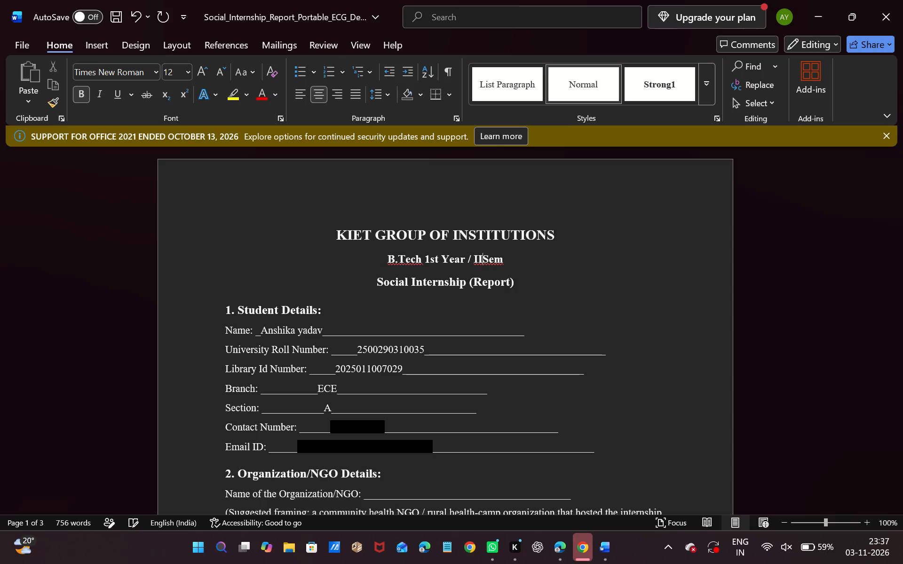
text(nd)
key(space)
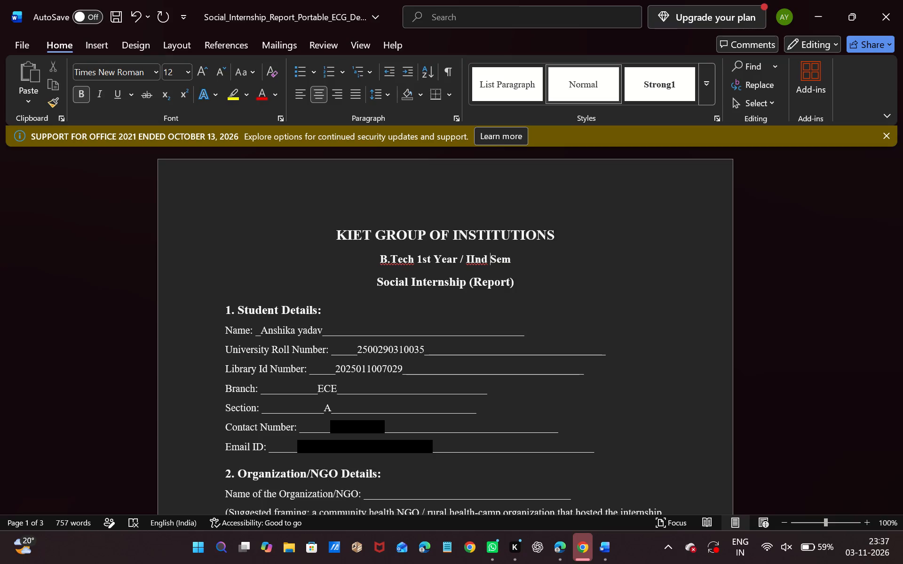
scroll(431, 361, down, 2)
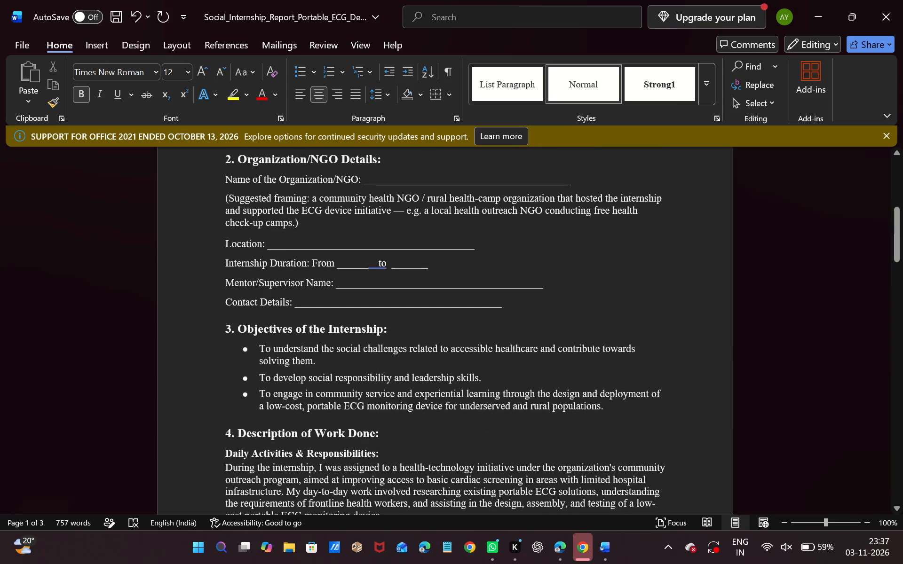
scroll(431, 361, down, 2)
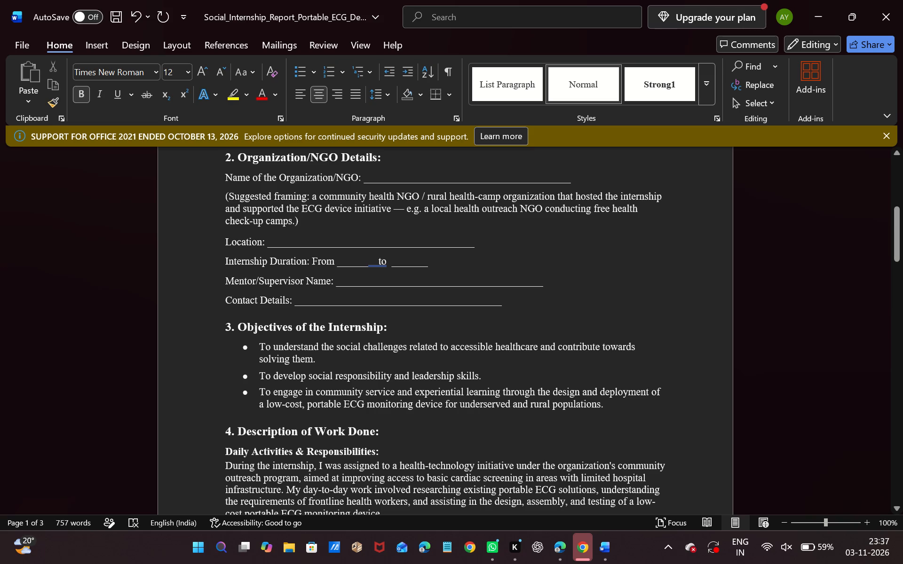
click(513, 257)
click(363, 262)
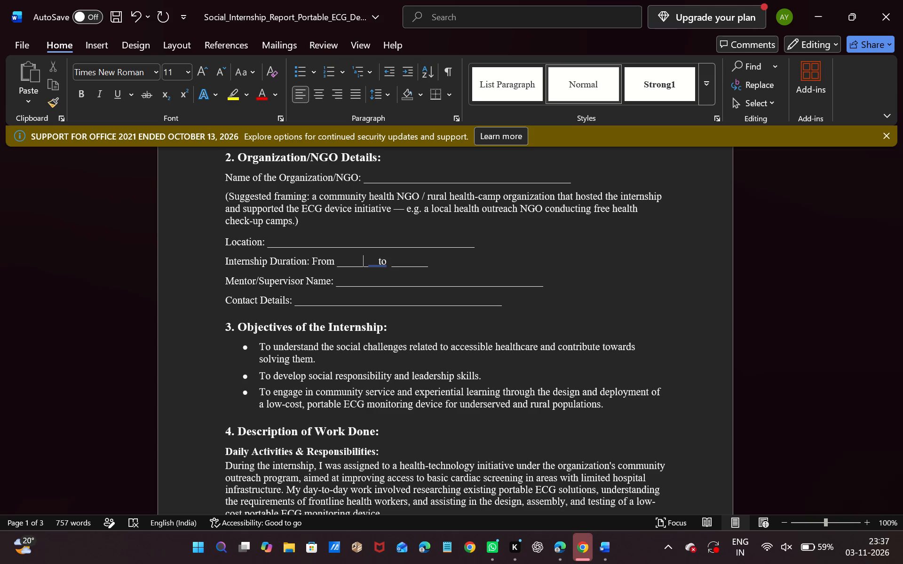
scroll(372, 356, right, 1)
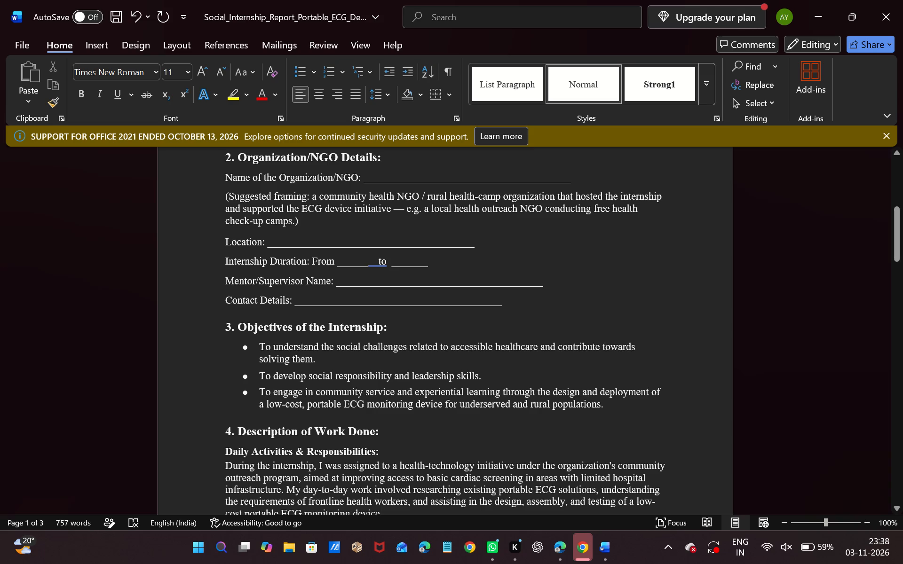
Enter a signatory name in capitals on the Student Signature line under Certification & Attachments.
scroll(394, 345, down, 2)
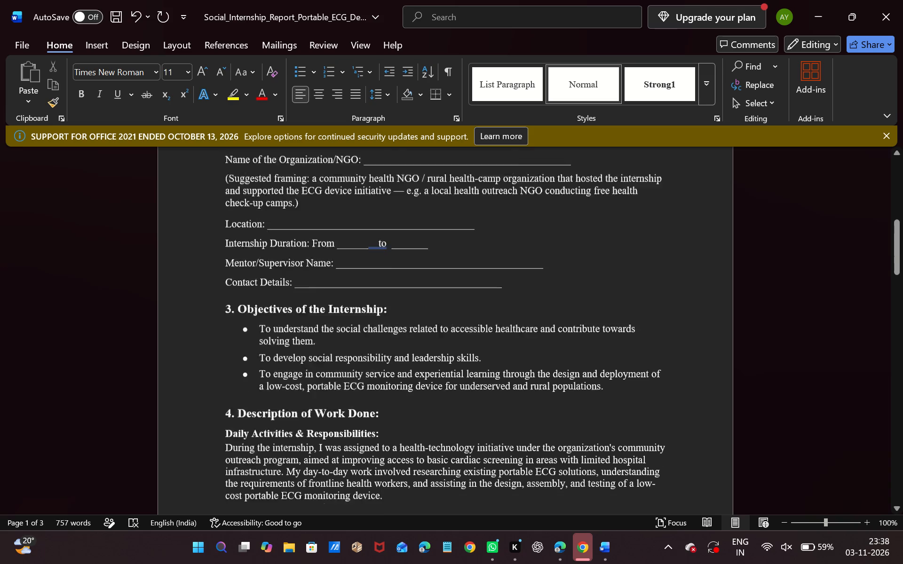
scroll(394, 345, down, 8)
scroll(394, 345, up, 1)
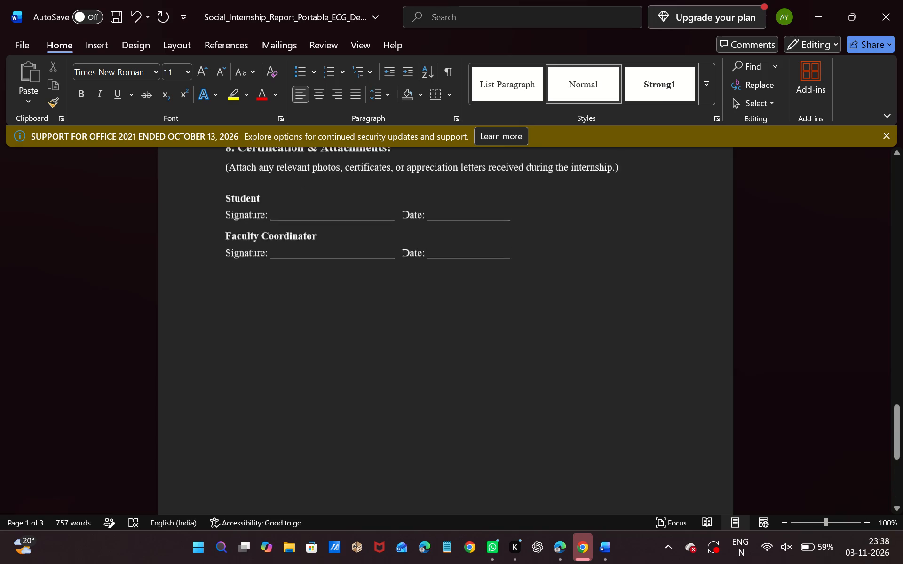
scroll(394, 345, left, 1)
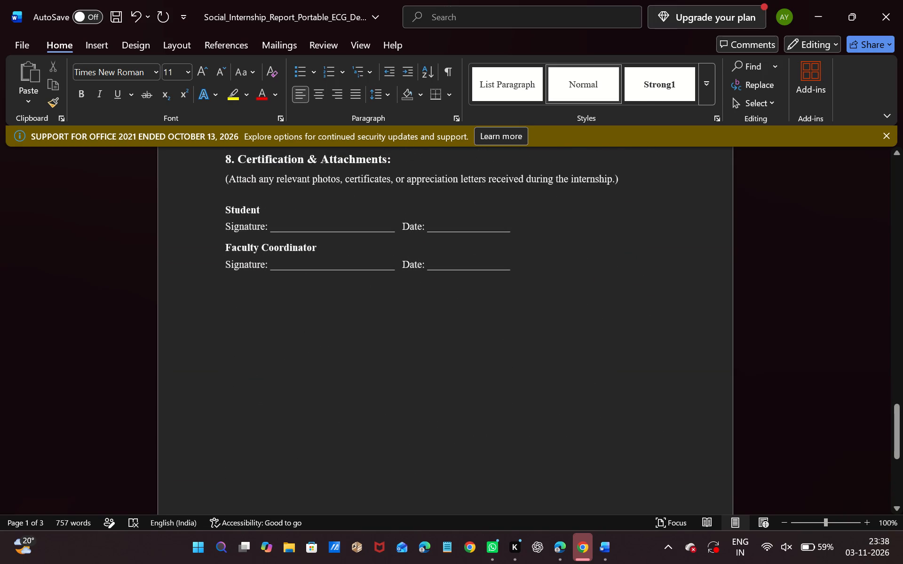
scroll(394, 345, left, 2)
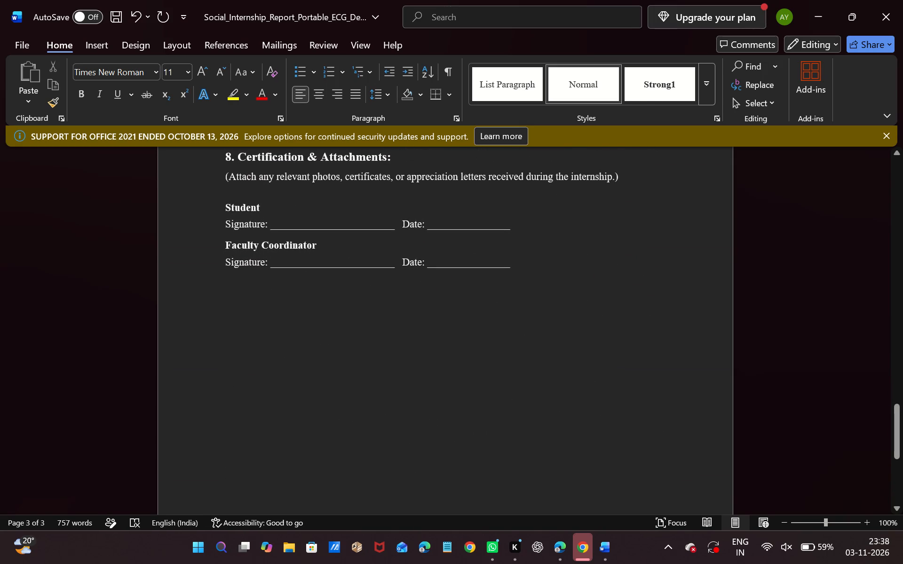
click(293, 223)
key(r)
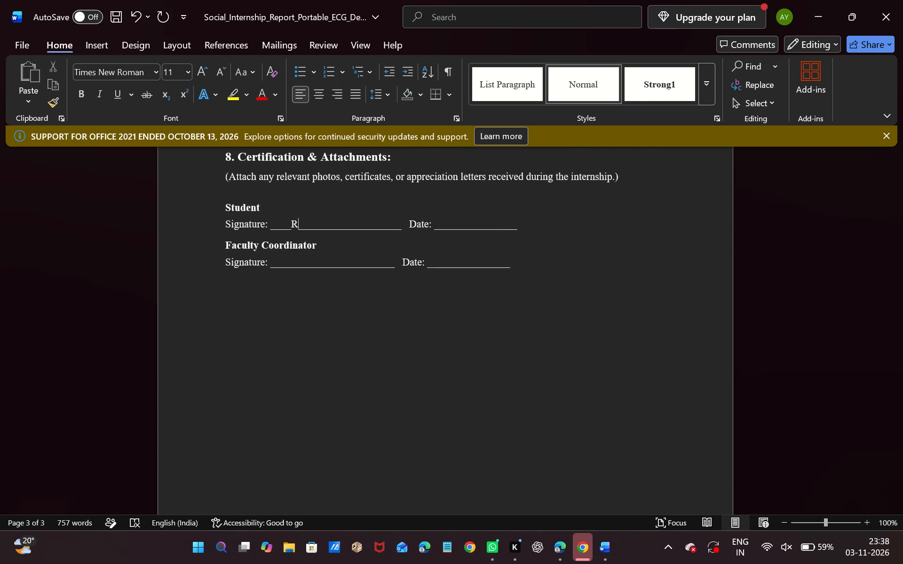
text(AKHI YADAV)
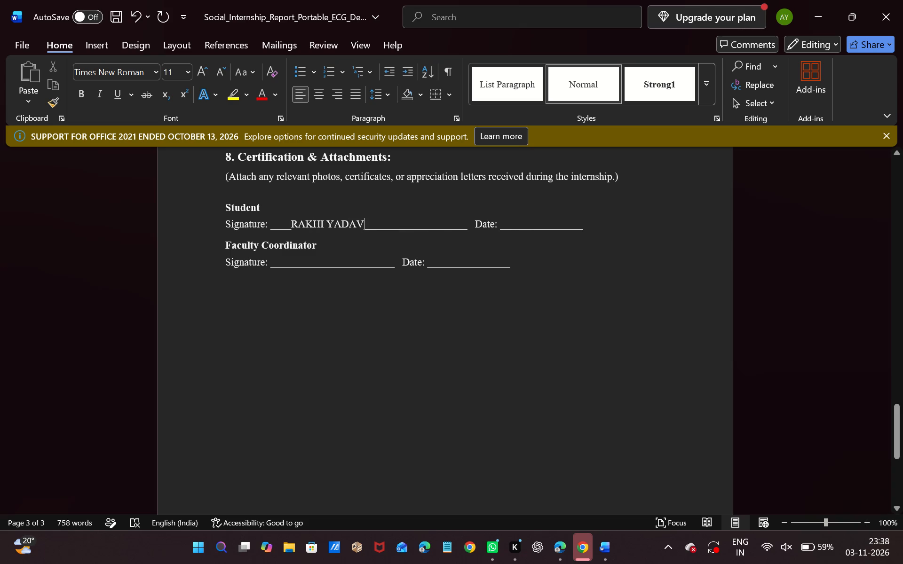
Fill in the Student signature Date as 25/07/2026.
click(536, 220)
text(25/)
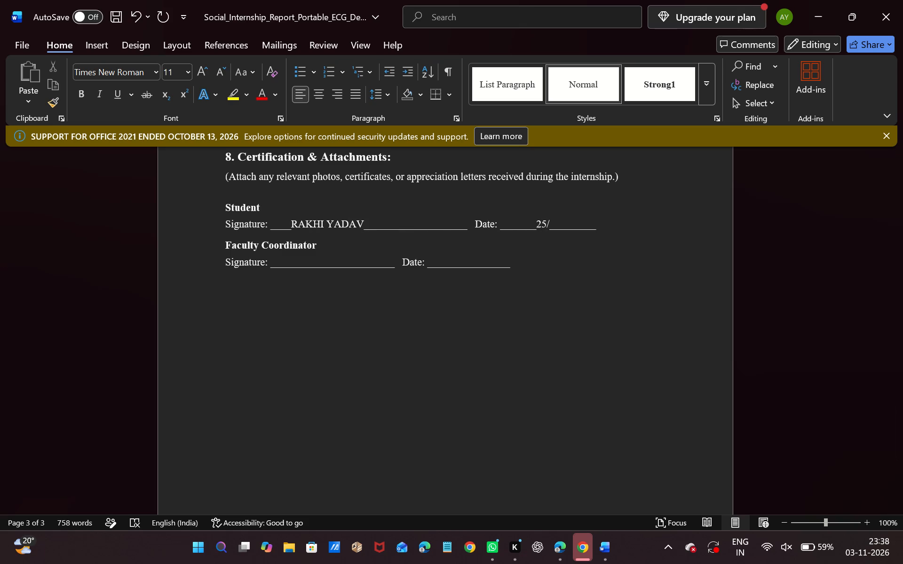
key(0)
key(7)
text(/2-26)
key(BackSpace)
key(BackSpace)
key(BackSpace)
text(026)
Enter the same signatory name in capitals on the Faculty Coordinator Signature line.
click(295, 262)
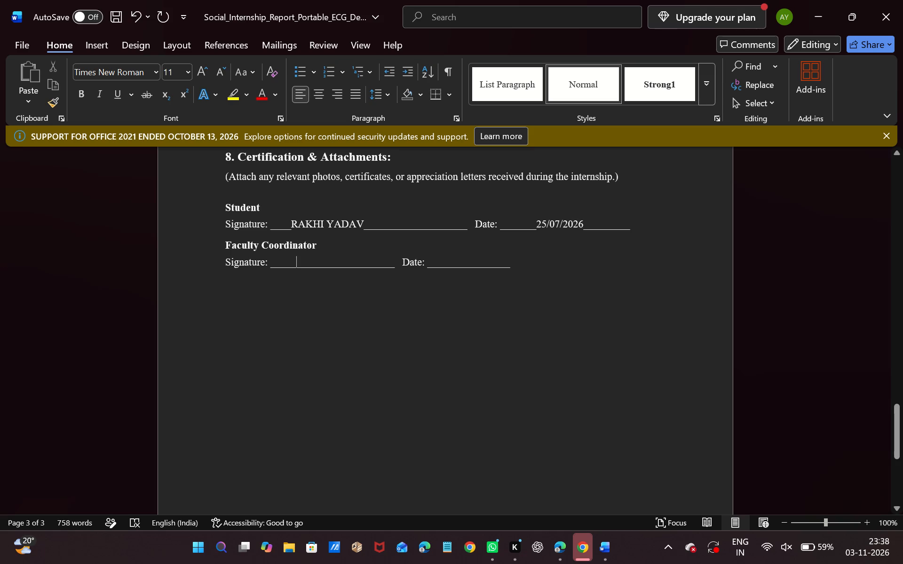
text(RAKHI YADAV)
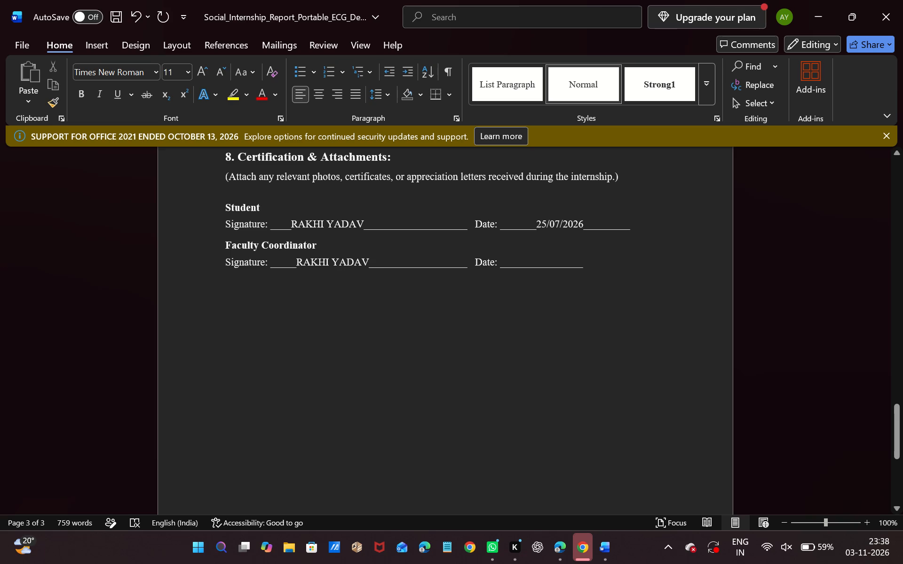
Replace the first name on the Student Signature line with the first name given in Student Details, in capitals.
click(327, 225)
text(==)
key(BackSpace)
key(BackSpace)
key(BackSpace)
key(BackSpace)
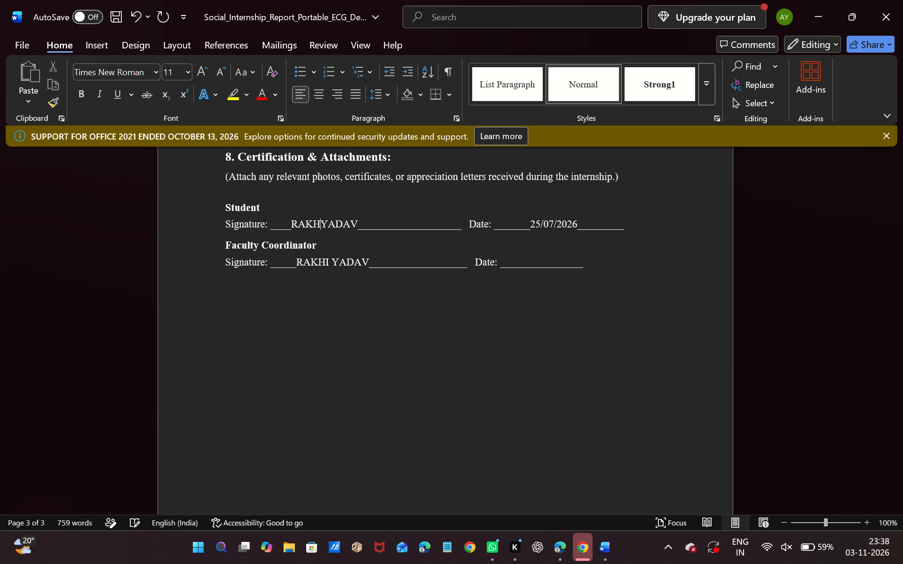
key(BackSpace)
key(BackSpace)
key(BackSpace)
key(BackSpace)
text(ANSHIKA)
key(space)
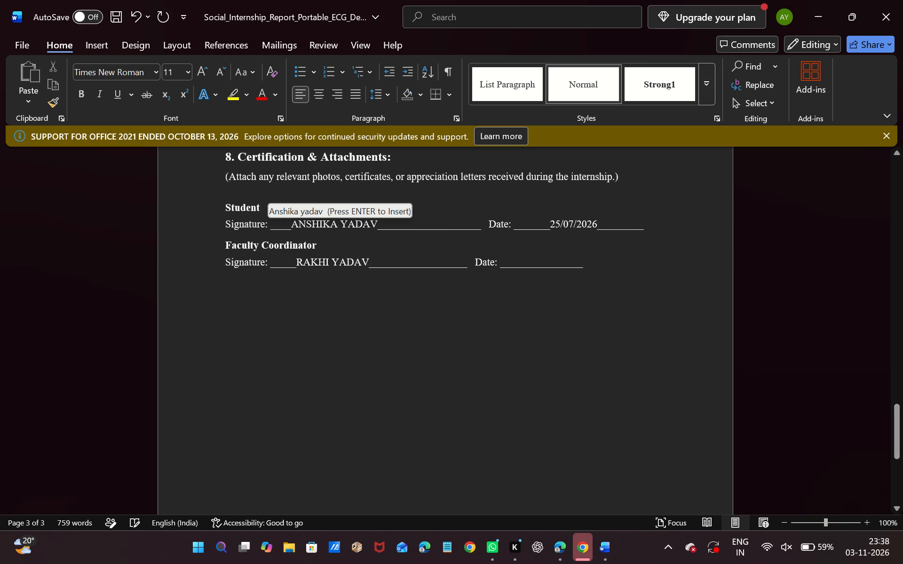
Replace the first name on the Faculty Coordinator Signature line with the student's first name in capitals.
click(330, 264)
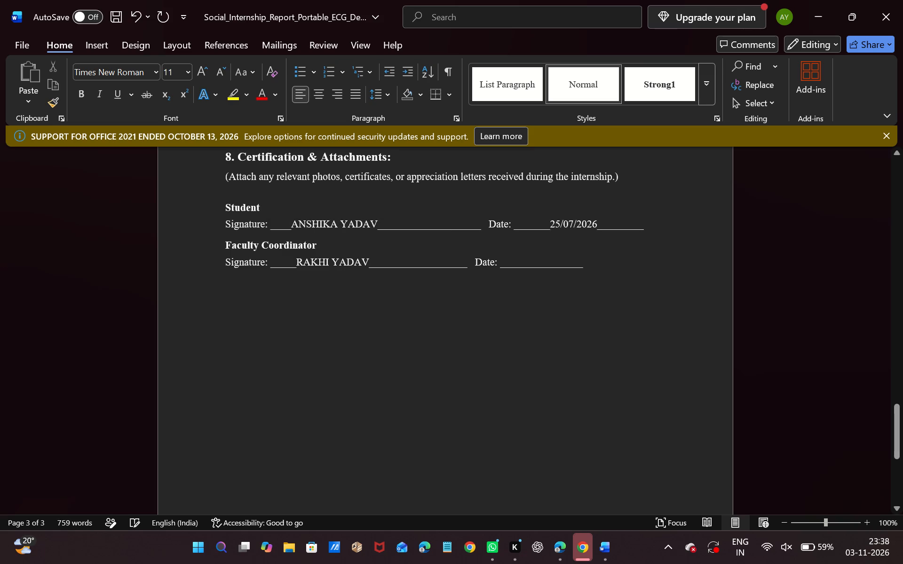
key(BackSpace)
key(BackSpace)
key(BackSpace)
key(BackSpace)
key(BackSpace)
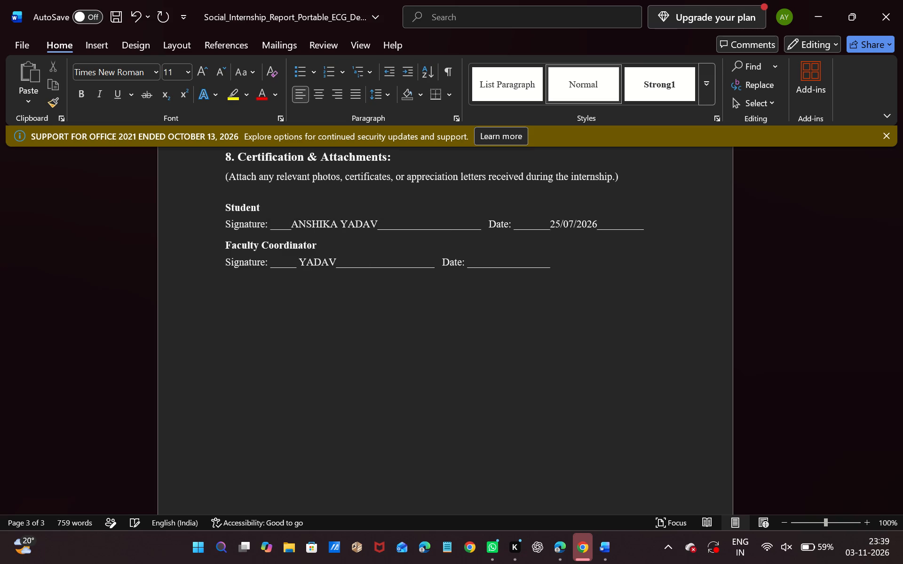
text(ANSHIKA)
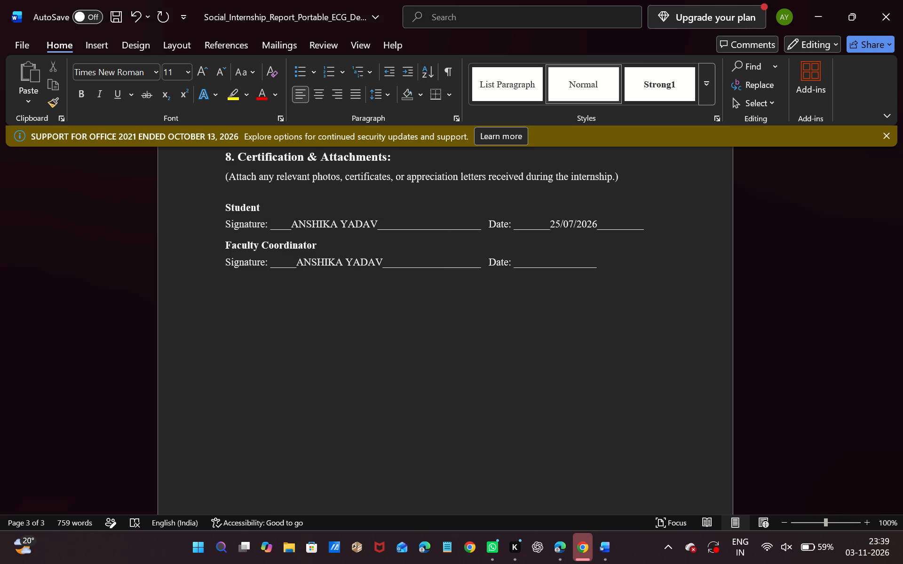
Review the report from the certification section back to the student details and the unfilled Organization/NGO Details fields.
scroll(330, 264, up, 5)
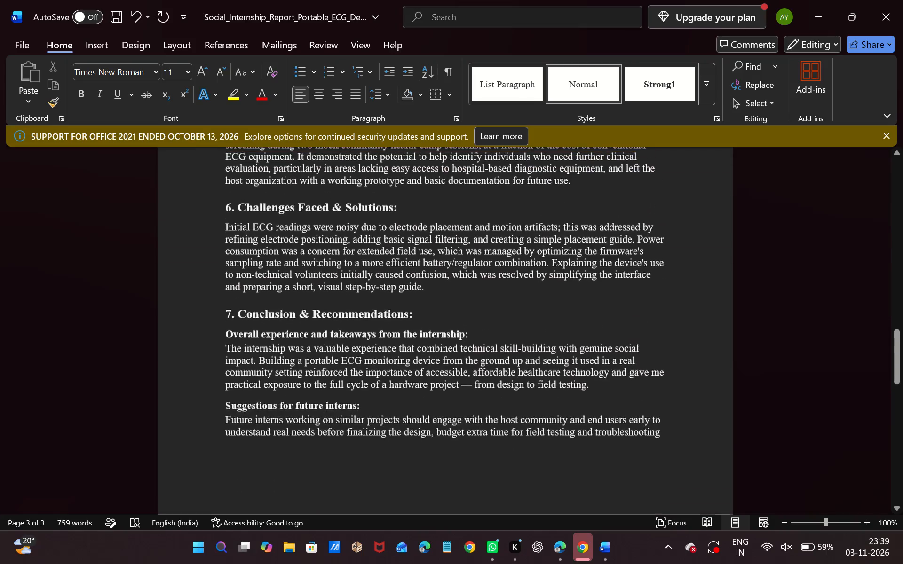
scroll(330, 264, up, 3)
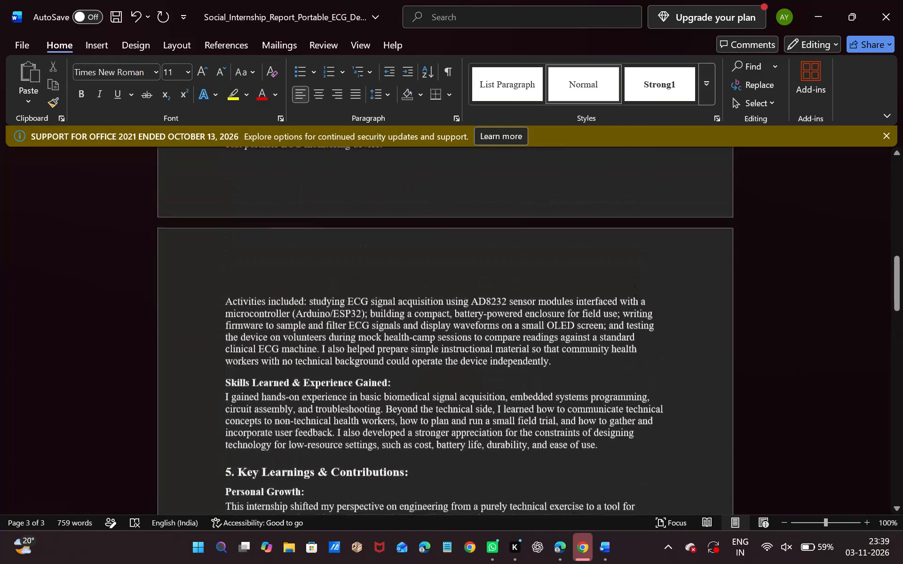
scroll(330, 264, up, 1)
scroll(330, 264, left, 1)
scroll(330, 264, down, 3)
scroll(330, 264, up, 1)
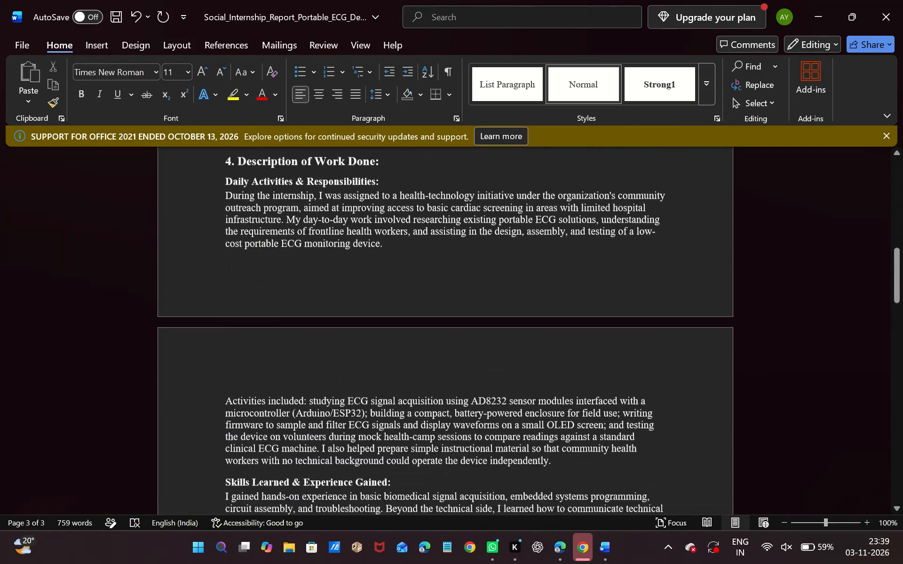
scroll(330, 264, up, 3)
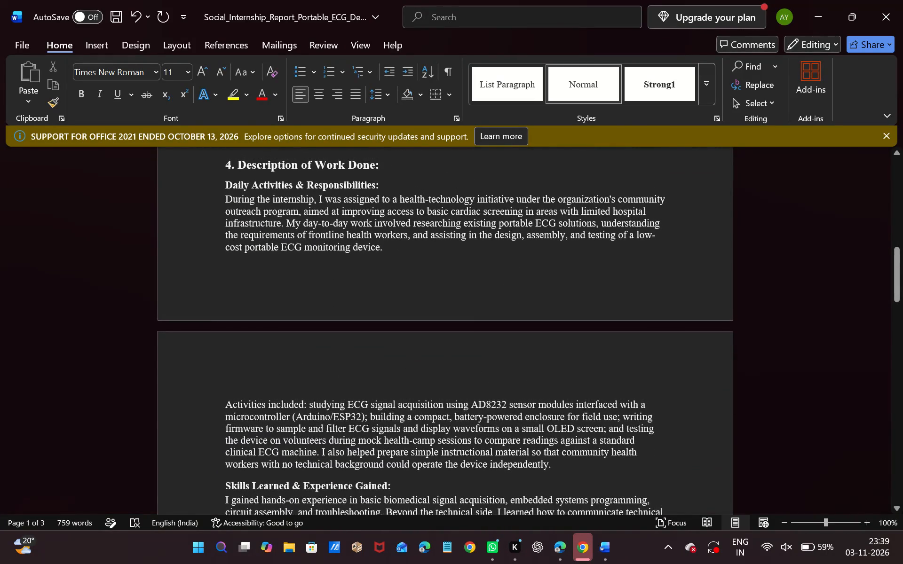
scroll(330, 264, up, 2)
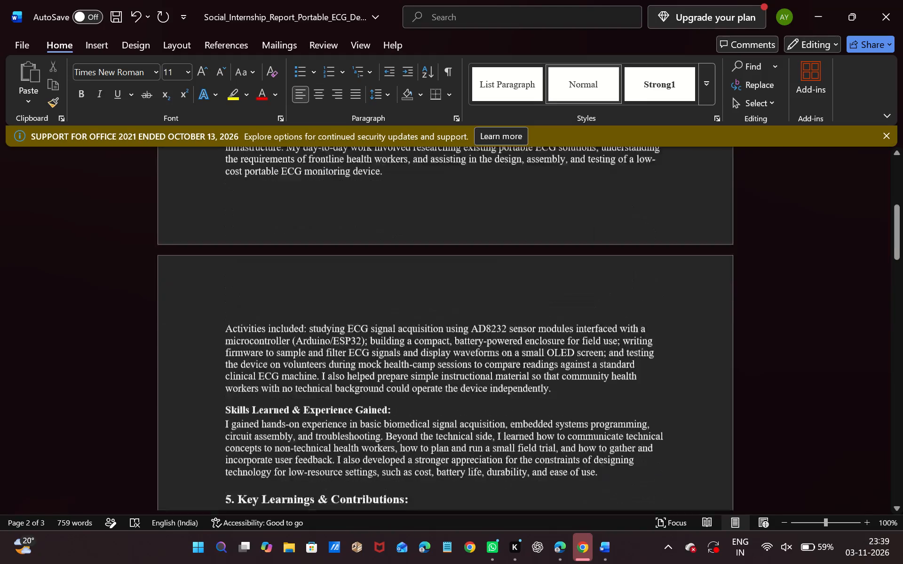
scroll(330, 264, up, 1)
scroll(330, 264, down, 1)
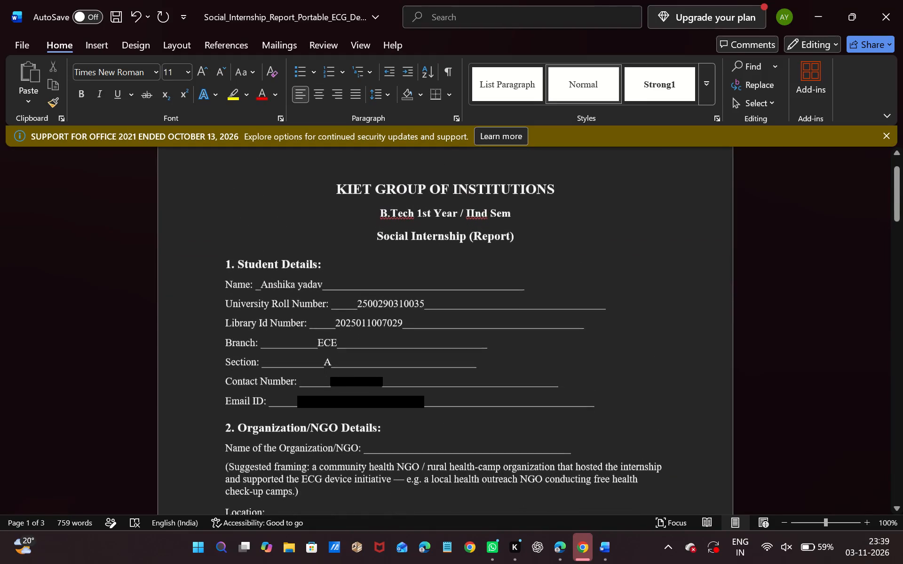
scroll(330, 264, down, 2)
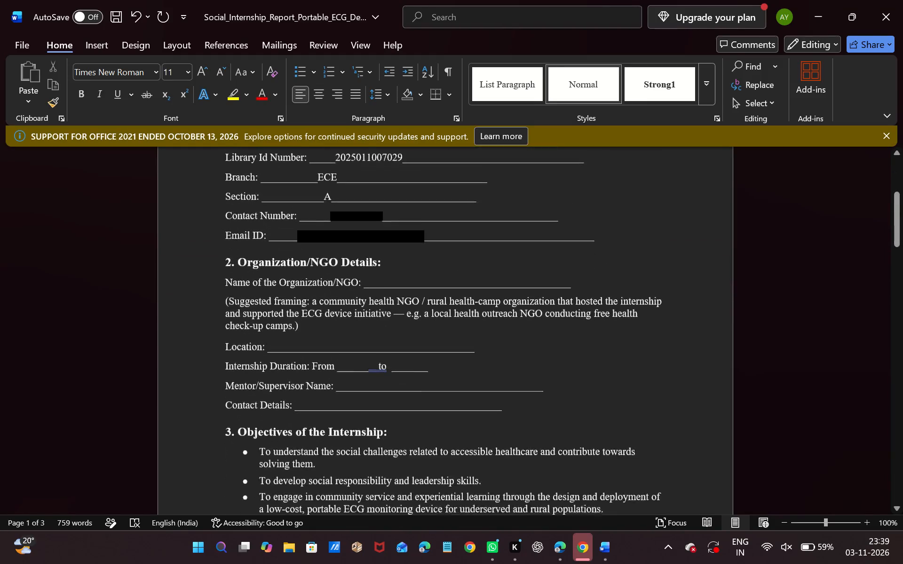
scroll(330, 264, down, 1)
click(396, 277)
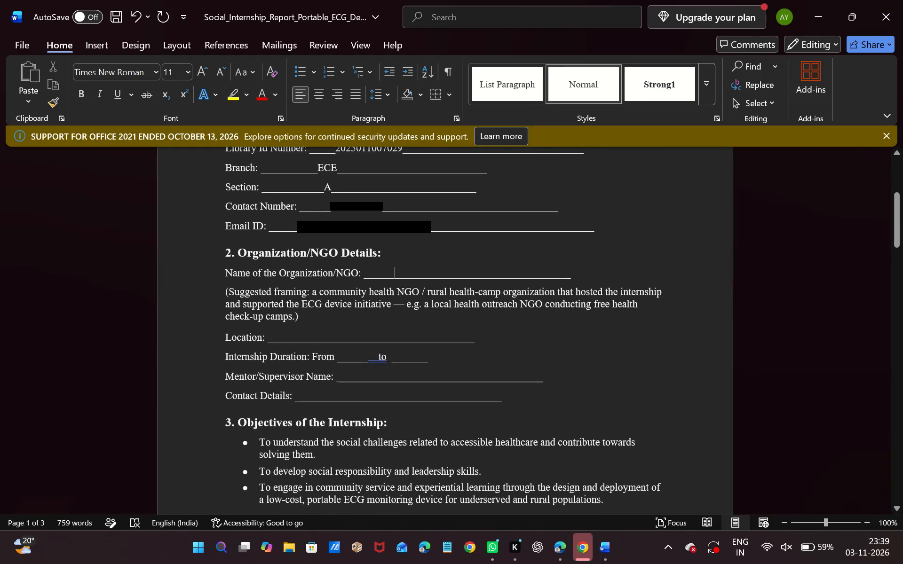
scroll(396, 277, up, 1)
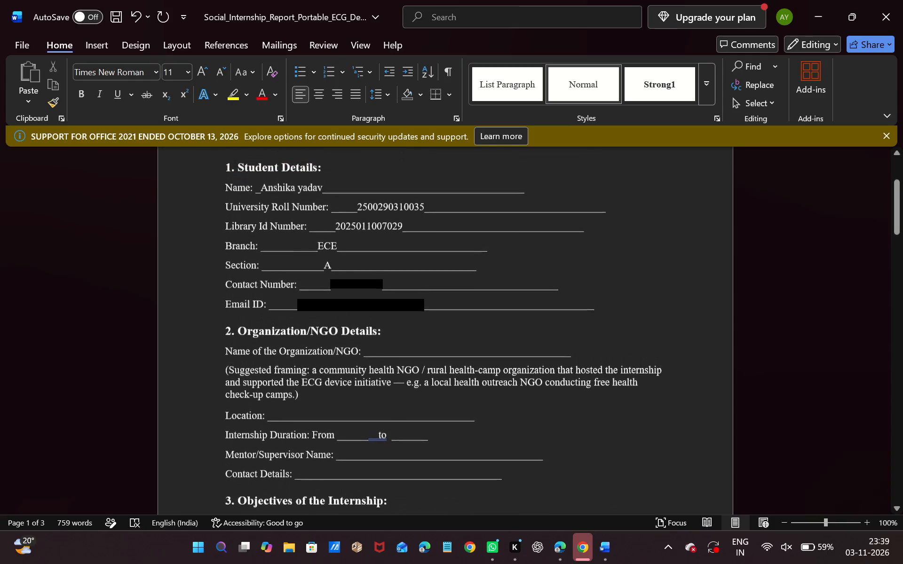
scroll(396, 277, up, 1)
scroll(396, 277, down, 1)
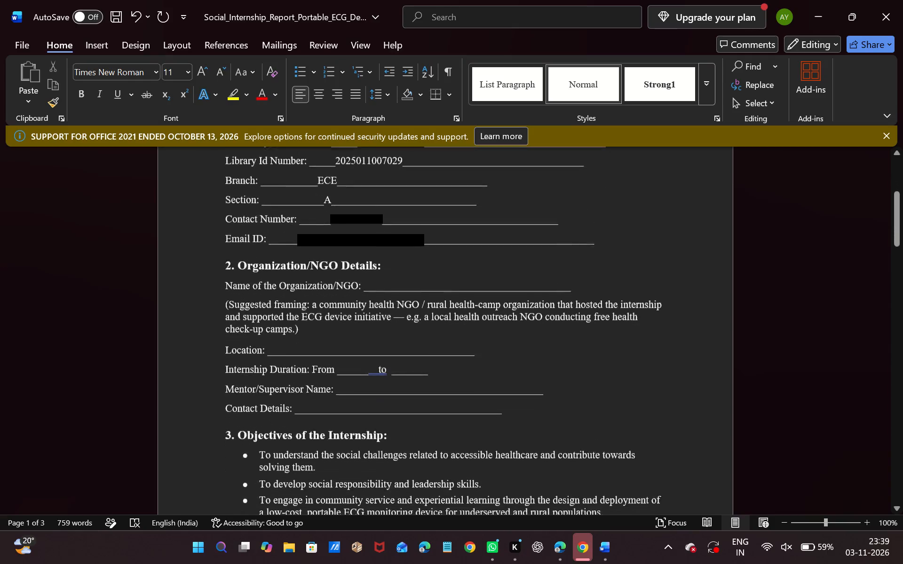
scroll(396, 277, down, 1)
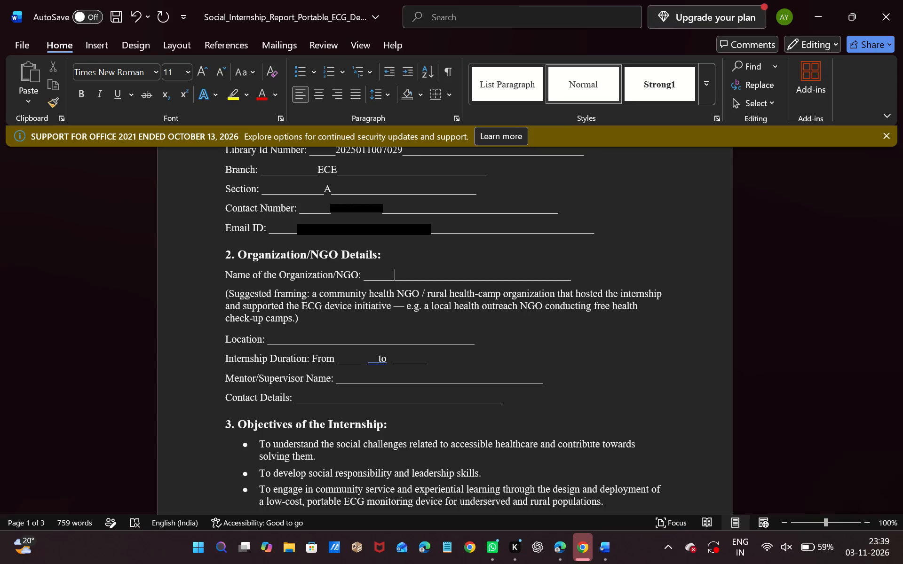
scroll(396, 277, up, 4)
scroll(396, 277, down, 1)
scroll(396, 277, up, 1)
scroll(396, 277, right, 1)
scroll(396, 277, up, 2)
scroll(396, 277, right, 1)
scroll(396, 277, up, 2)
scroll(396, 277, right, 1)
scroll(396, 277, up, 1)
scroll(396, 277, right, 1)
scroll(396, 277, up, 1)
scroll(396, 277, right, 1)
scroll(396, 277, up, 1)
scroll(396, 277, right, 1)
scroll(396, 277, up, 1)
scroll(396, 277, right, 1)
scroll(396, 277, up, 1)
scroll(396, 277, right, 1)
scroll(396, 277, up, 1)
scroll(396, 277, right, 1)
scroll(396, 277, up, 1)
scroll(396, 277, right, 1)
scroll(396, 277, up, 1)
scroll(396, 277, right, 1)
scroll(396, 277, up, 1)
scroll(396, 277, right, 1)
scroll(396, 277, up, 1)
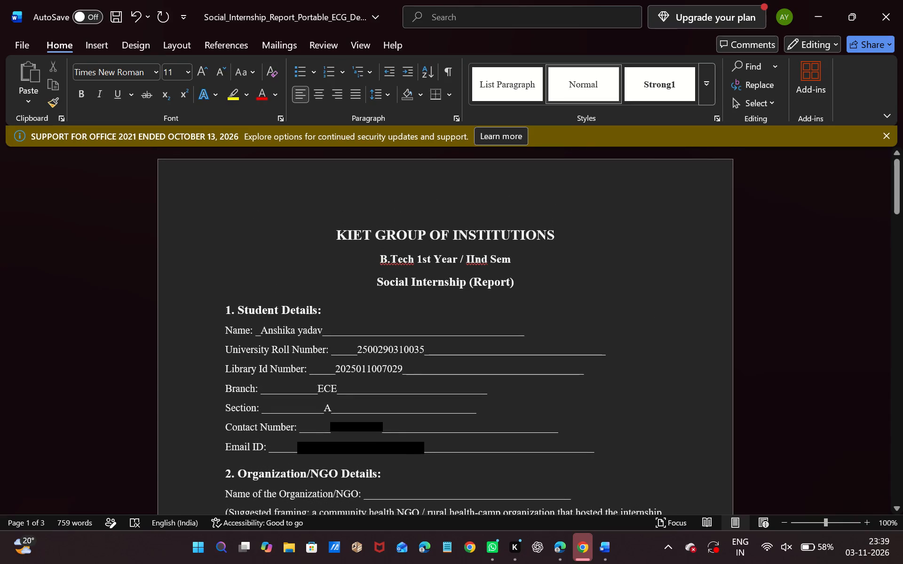
Replace the first name on the Faculty Coordinator Signature line with RAKHI, keeping the surname.
scroll(453, 294, down, 5)
scroll(453, 294, up, 1)
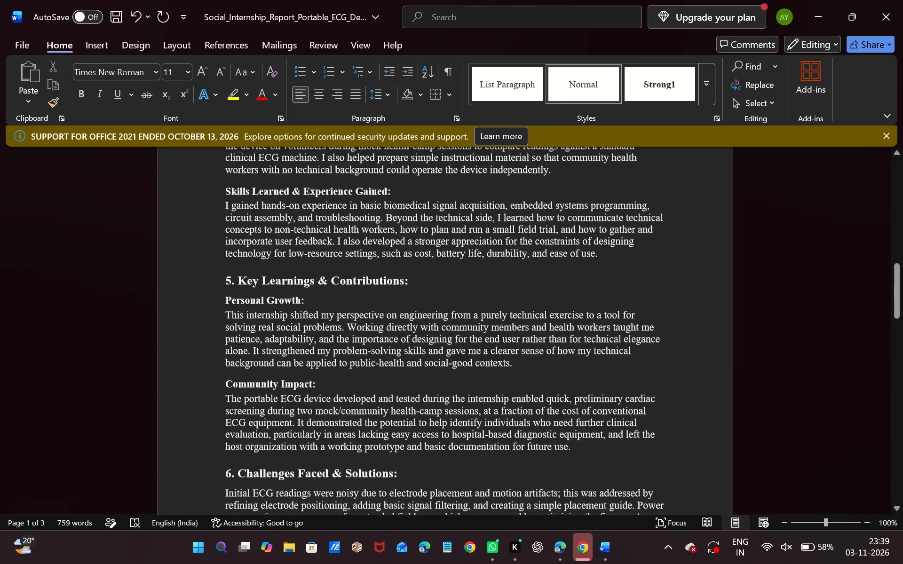
scroll(453, 294, up, 1)
scroll(453, 294, down, 3)
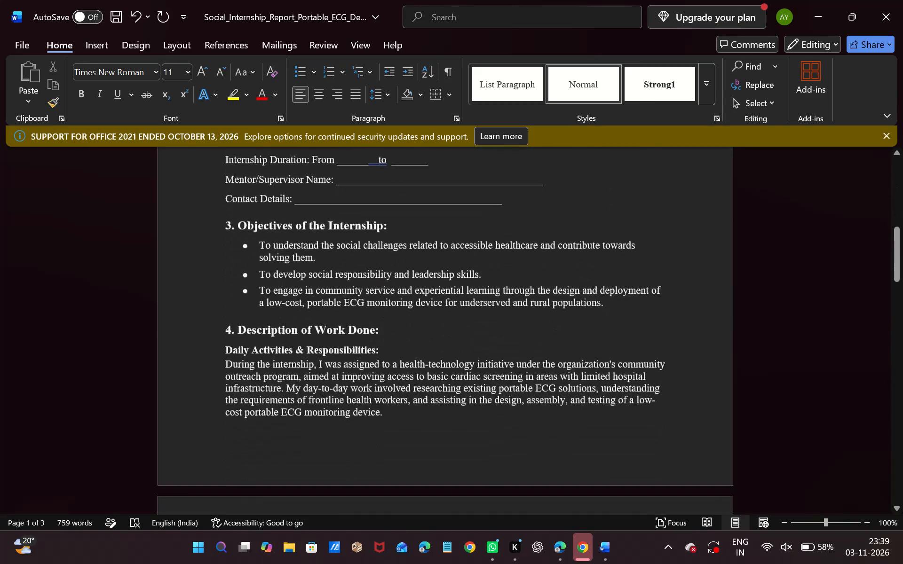
scroll(453, 294, down, 4)
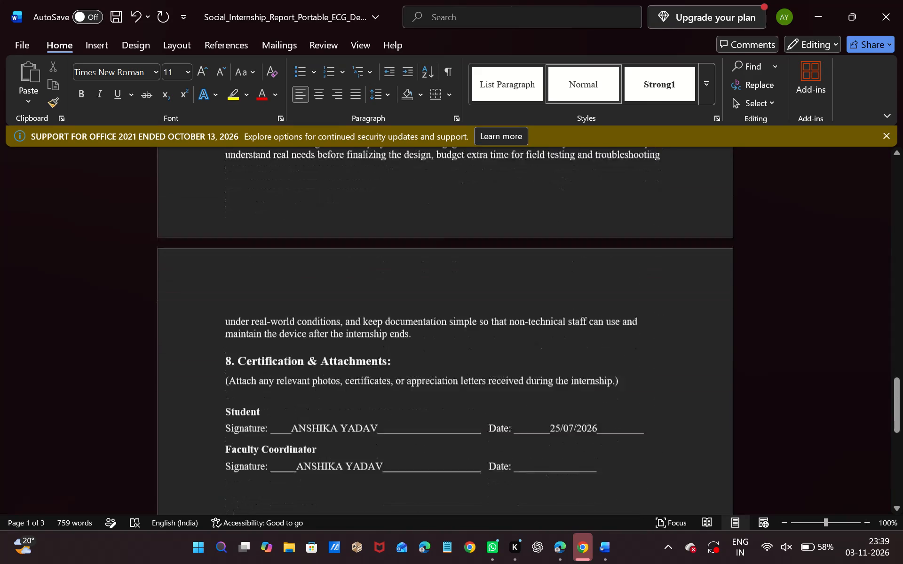
scroll(453, 294, down, 2)
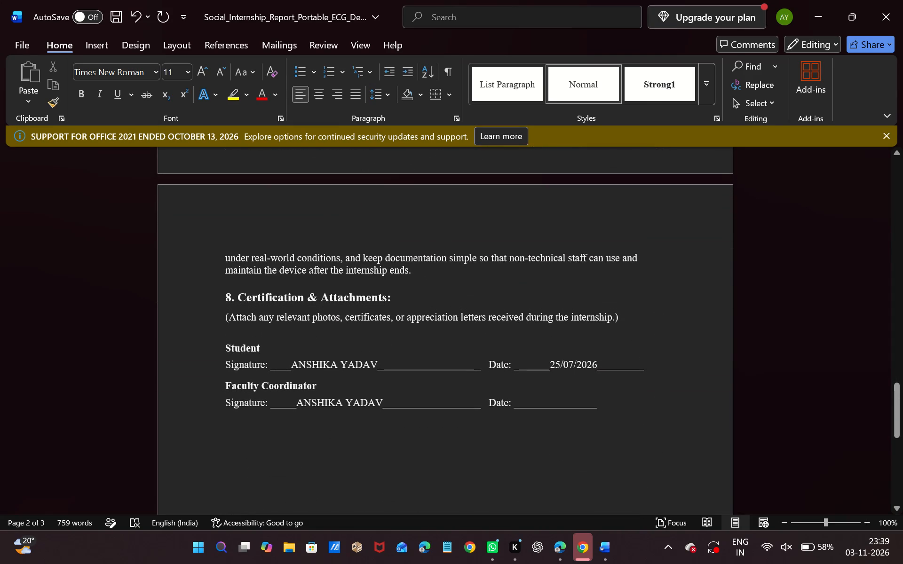
click(344, 400)
key(BackSpace)
key(BackSpace)
key(BackSpace)
key(BackSpace)
key(BackSpace)
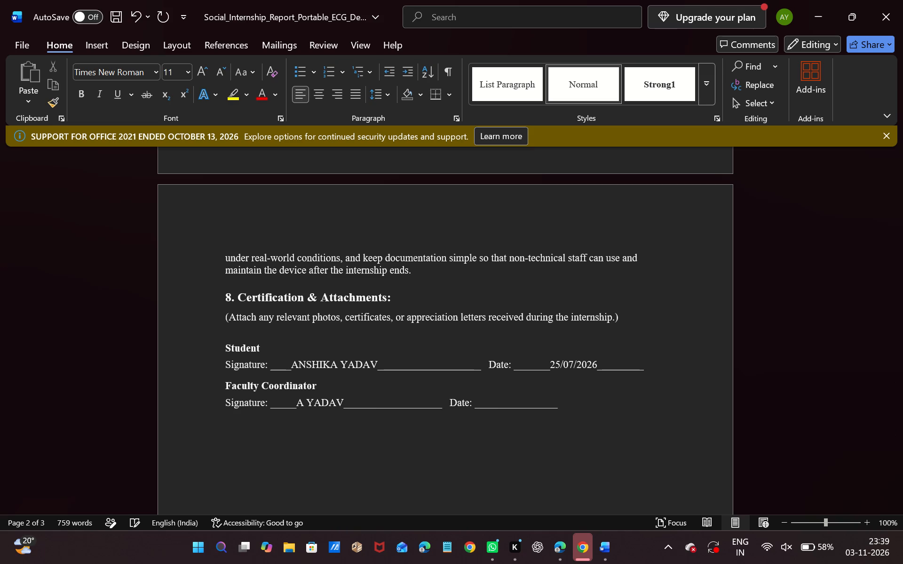
key(BackSpace)
key(BackSpace)
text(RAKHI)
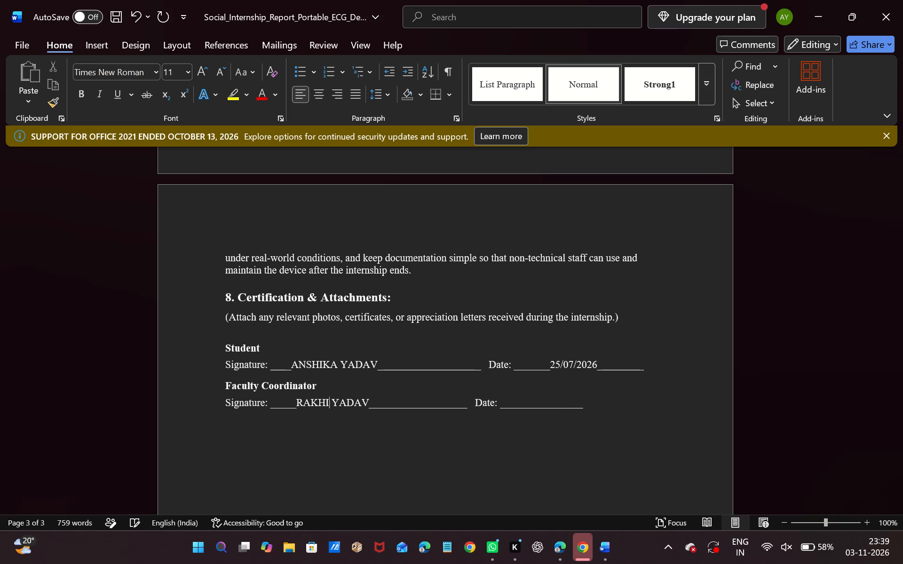
Fill in the Faculty Coordinator signature Date as 25/07/2026.
click(523, 402)
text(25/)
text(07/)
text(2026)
Place the insertion point in the blank Location line under Organization/NGO Details.
scroll(518, 351, up, 3)
scroll(518, 351, down, 1)
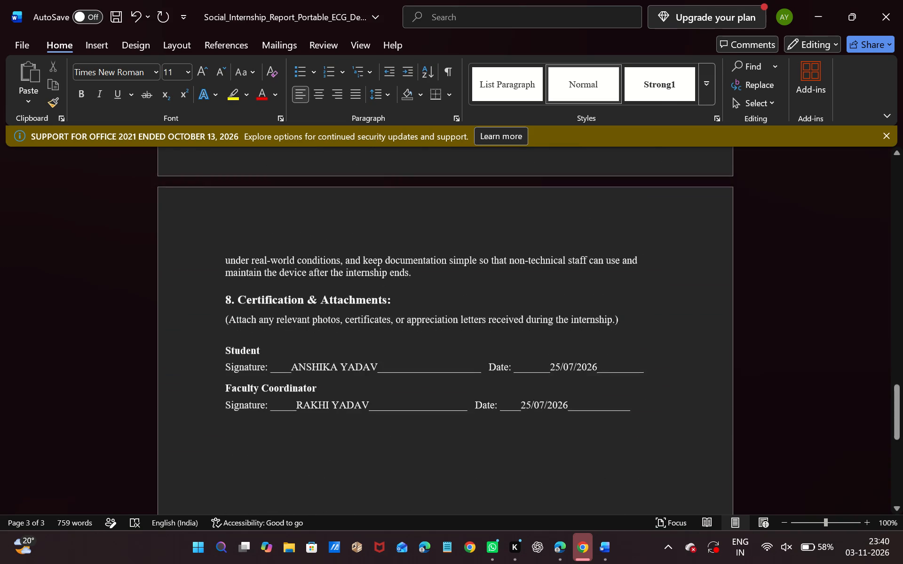
scroll(518, 351, down, 2)
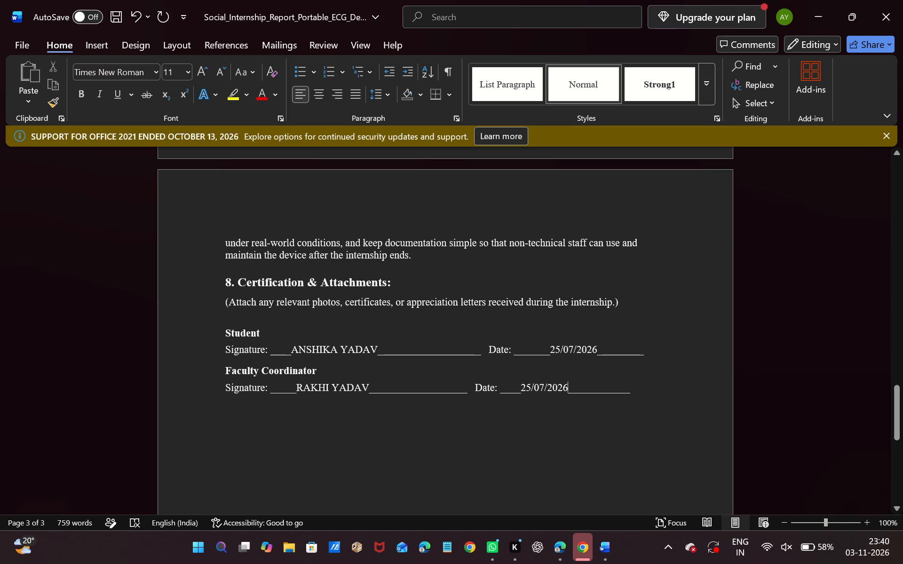
scroll(518, 293, up, 16)
scroll(518, 293, down, 4)
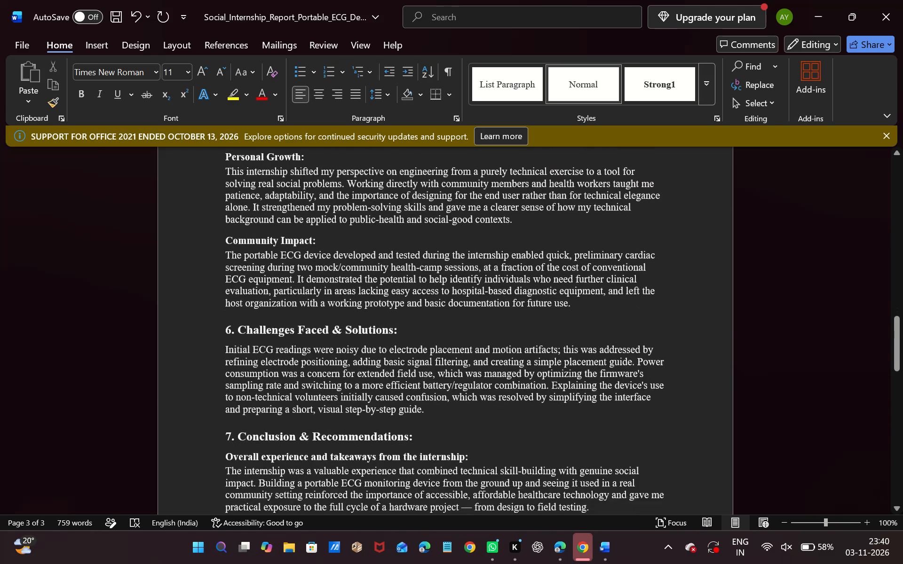
scroll(518, 293, down, 6)
scroll(518, 293, up, 2)
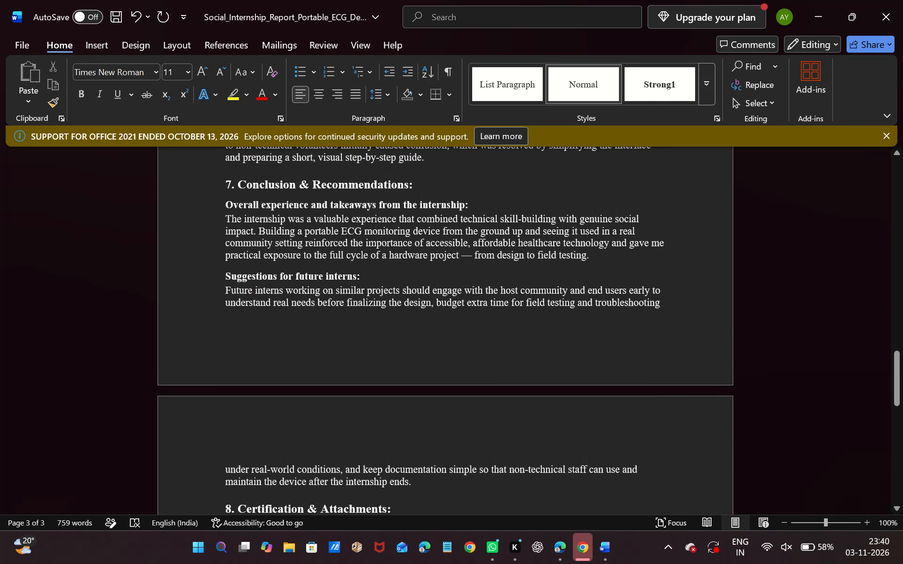
scroll(518, 293, up, 11)
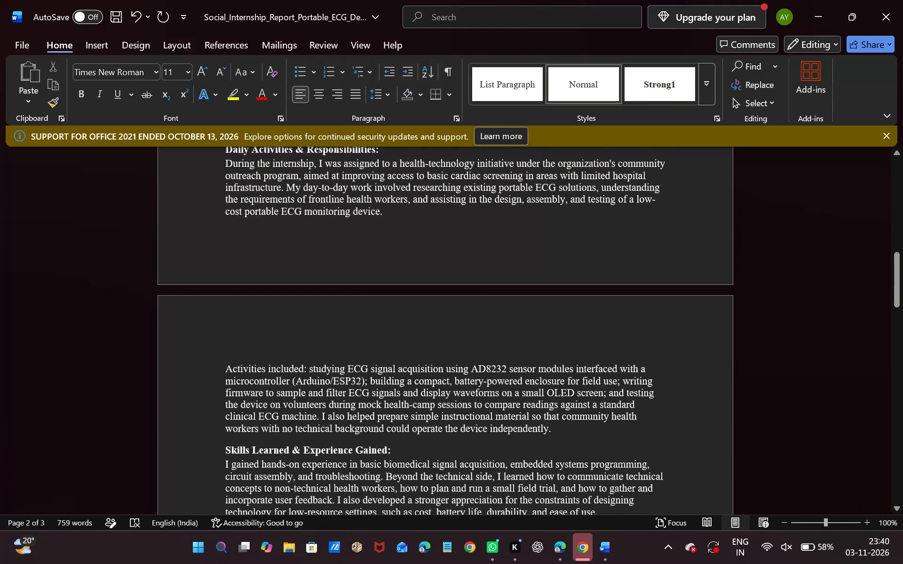
scroll(518, 293, up, 5)
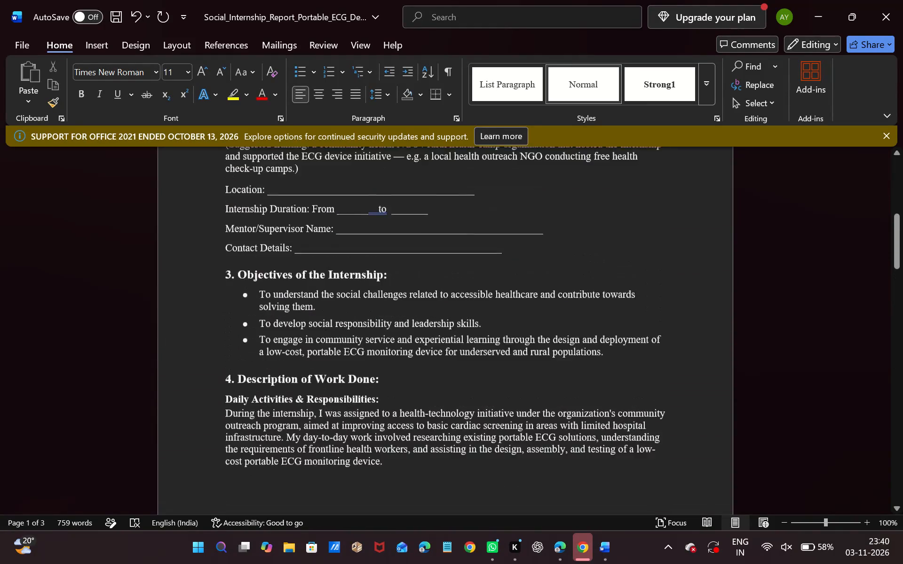
scroll(518, 293, up, 1)
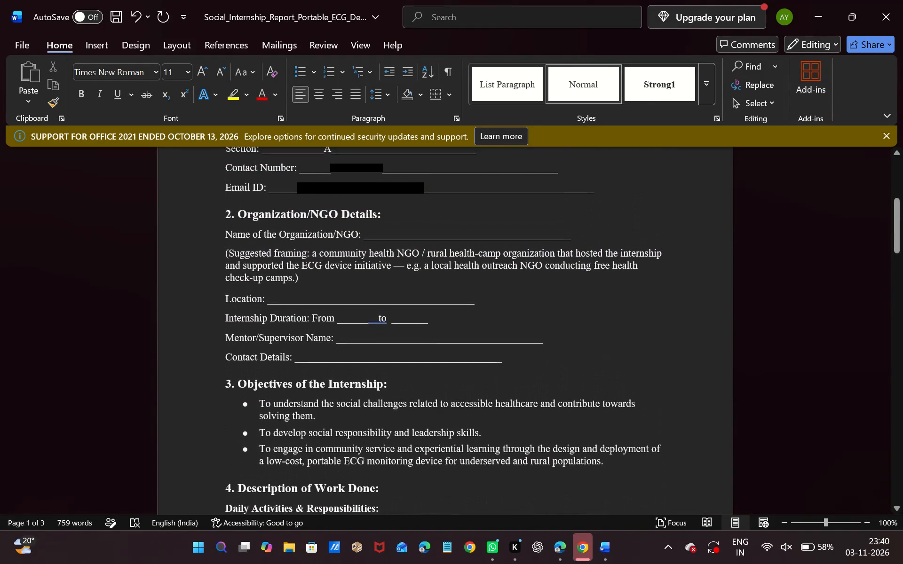
click(330, 298)
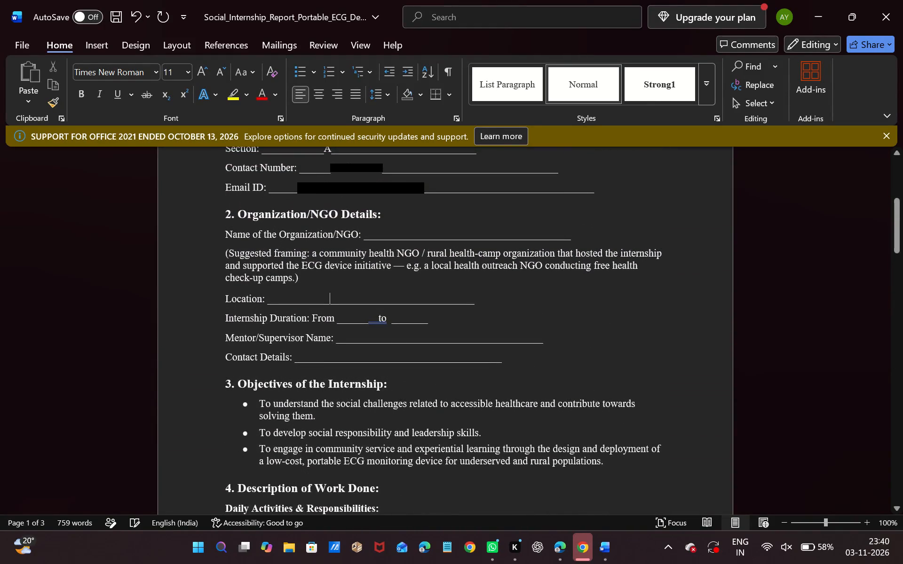
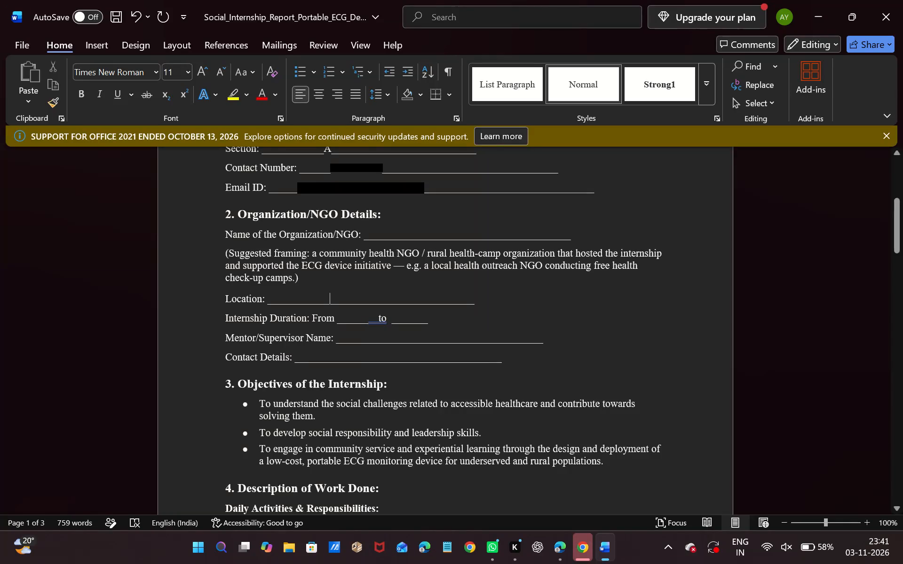
Enter "Prathmik vidhyalay , Neeva" as the Location under Organization/NGO Details.
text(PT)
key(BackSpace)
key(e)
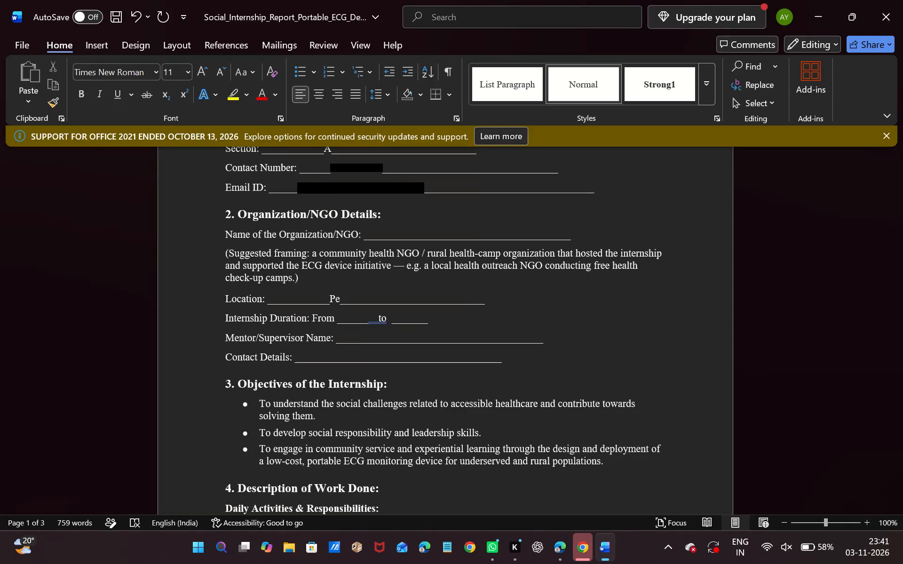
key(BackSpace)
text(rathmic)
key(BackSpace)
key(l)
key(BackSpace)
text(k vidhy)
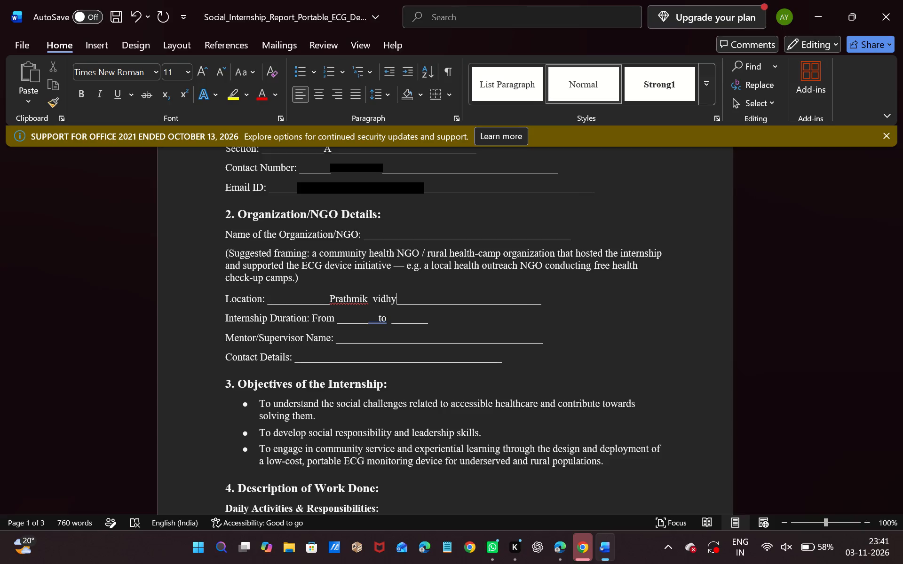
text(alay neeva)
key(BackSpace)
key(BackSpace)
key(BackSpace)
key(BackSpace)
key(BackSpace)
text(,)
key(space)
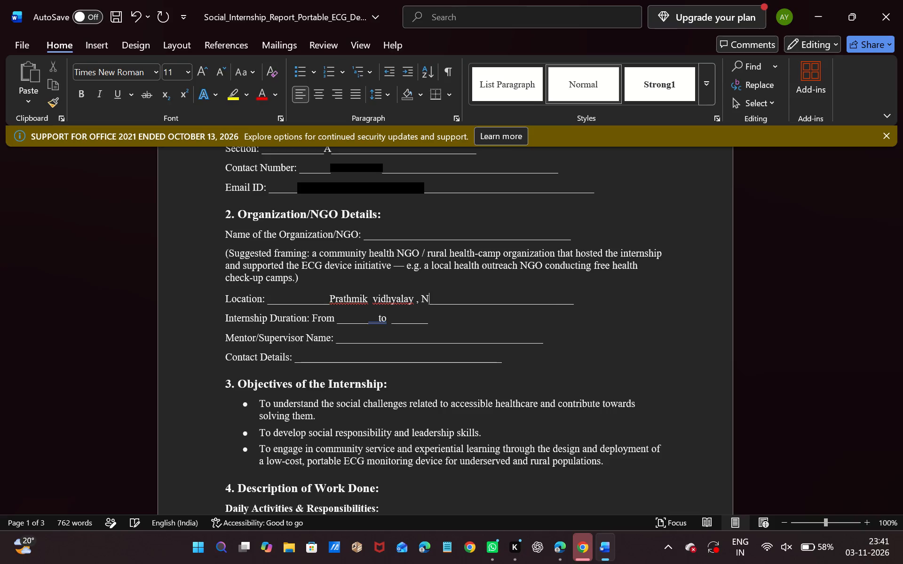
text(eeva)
Fill in the Internship Duration as from 15/10/2026 to 25/10/2026.
click(353, 324)
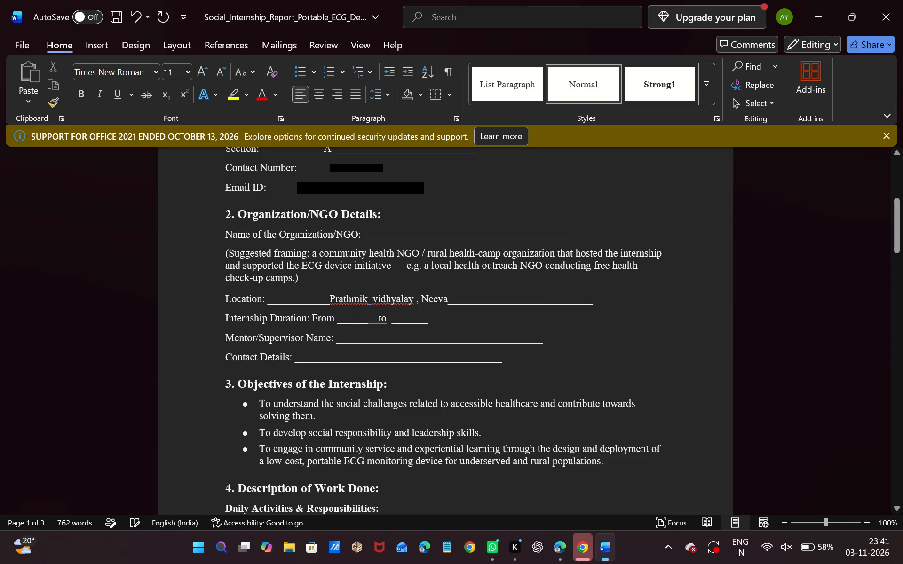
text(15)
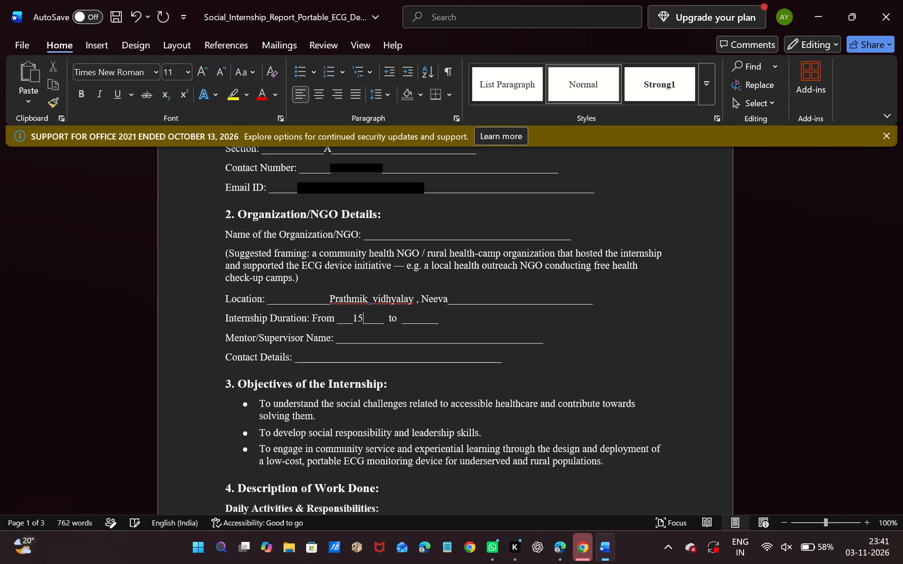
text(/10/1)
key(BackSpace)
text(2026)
click(455, 322)
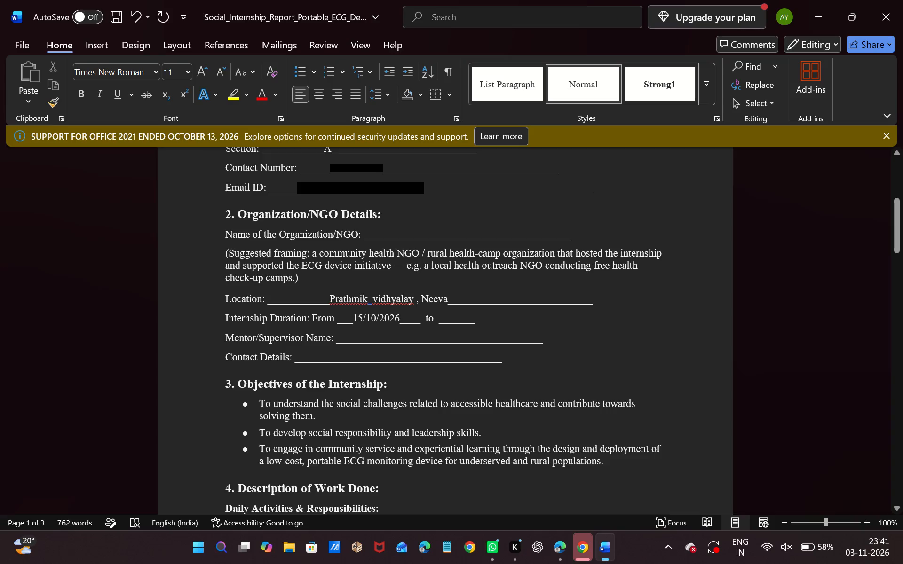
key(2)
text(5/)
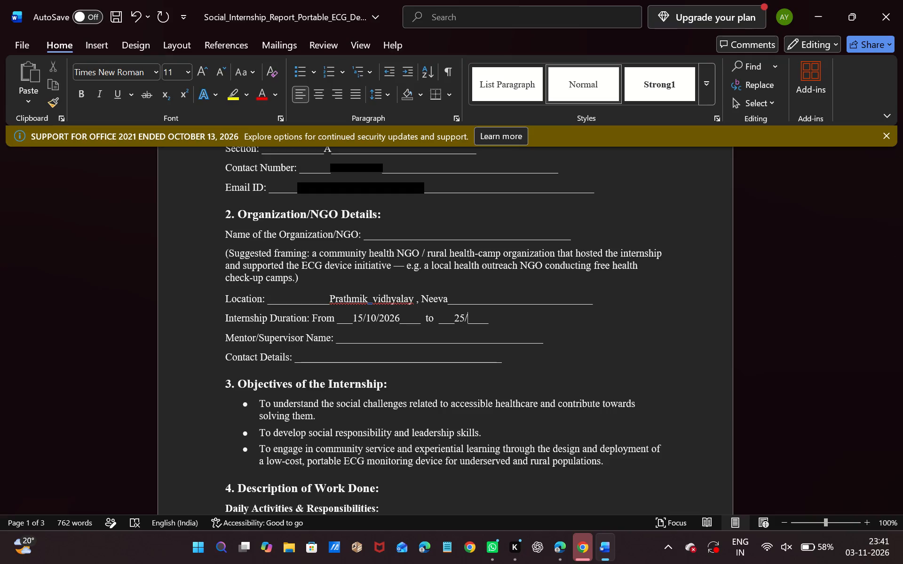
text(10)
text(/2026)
Enter the mentor's full name, the same person as the faculty coordinator, on the Mentor/Supervisor Name line.
click(369, 337)
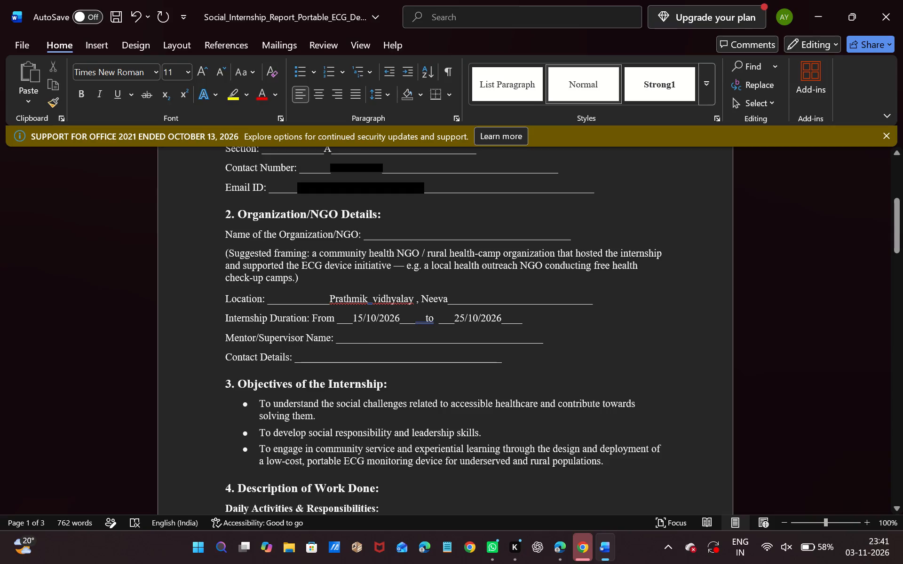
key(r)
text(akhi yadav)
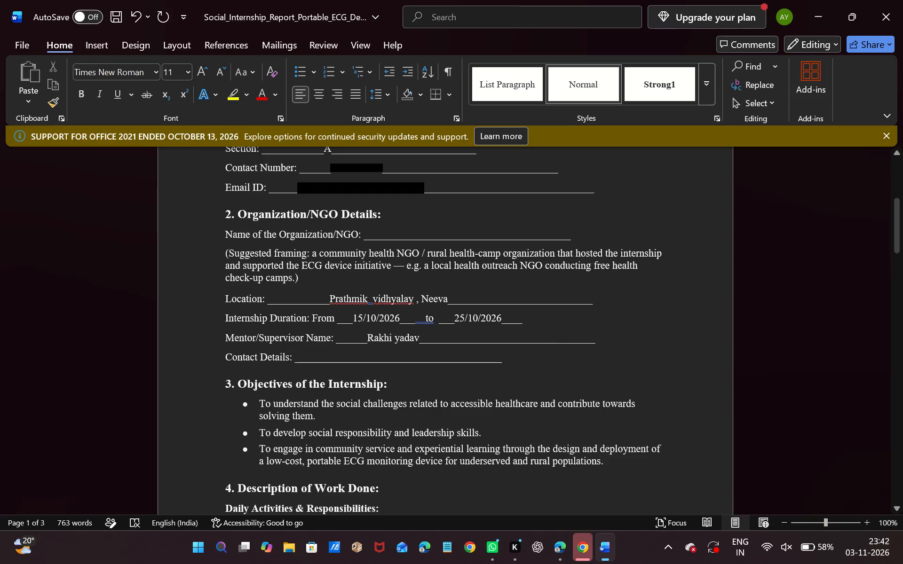
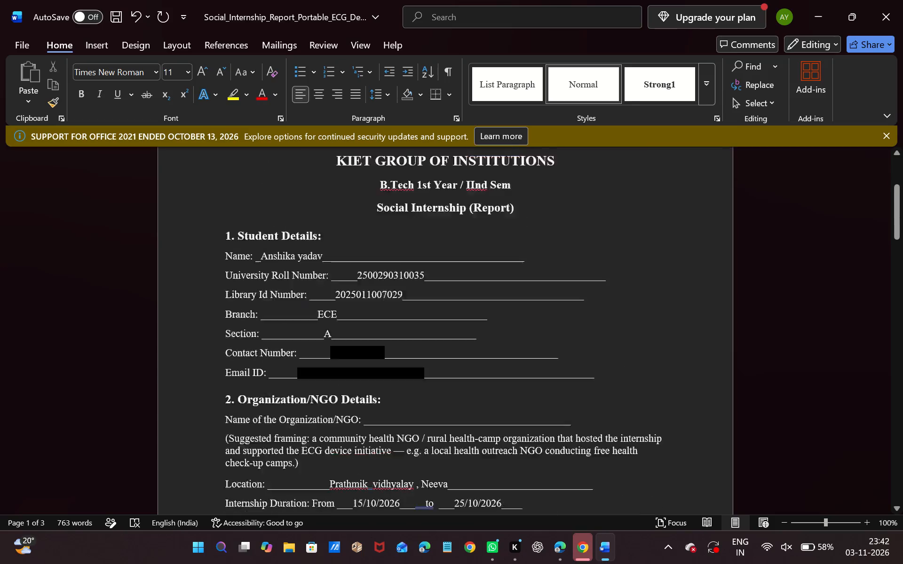
Review the completed report from the student and organization details through the learnings, challenges, conclusion and signature sections.
scroll(590, 389, up, 3)
scroll(590, 389, down, 1)
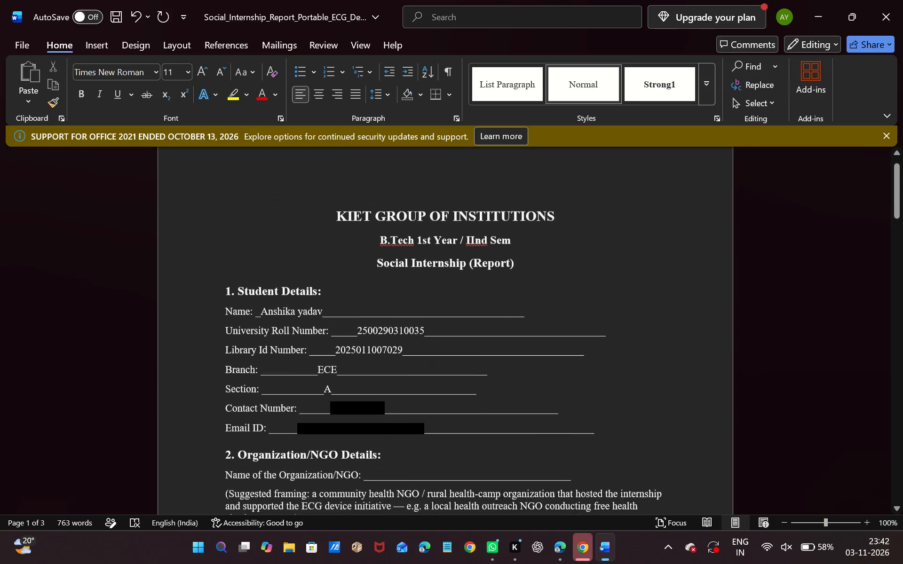
scroll(590, 389, down, 1)
scroll(546, 370, down, 2)
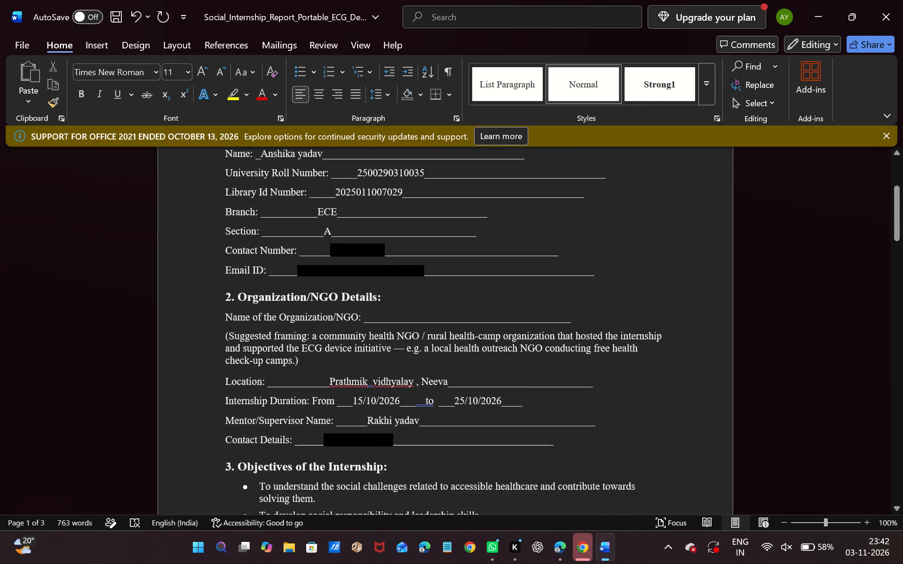
scroll(546, 370, down, 7)
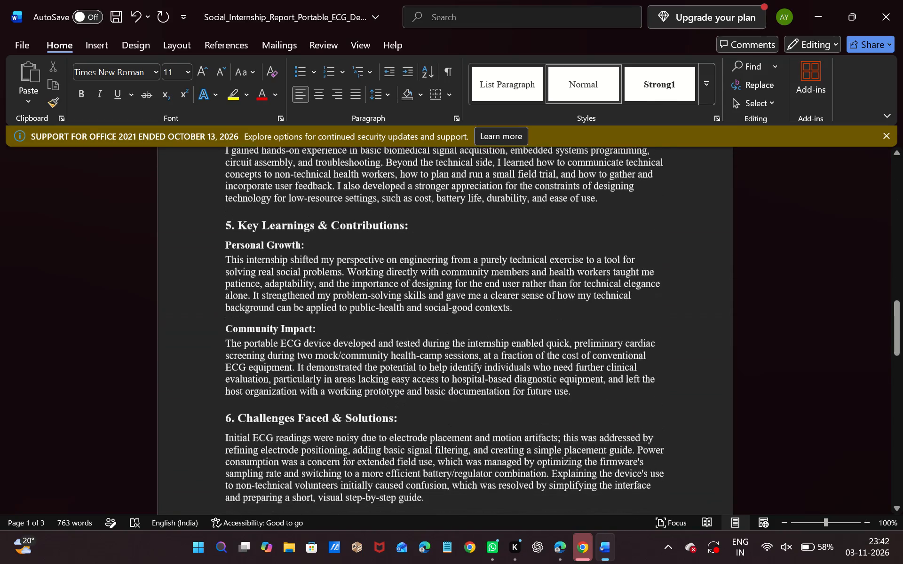
scroll(546, 370, down, 4)
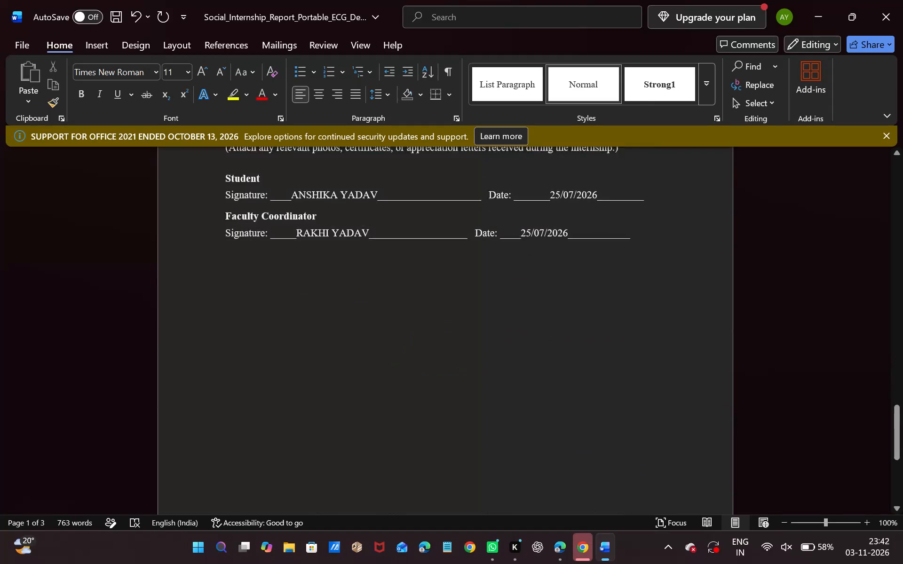
scroll(546, 370, up, 1)
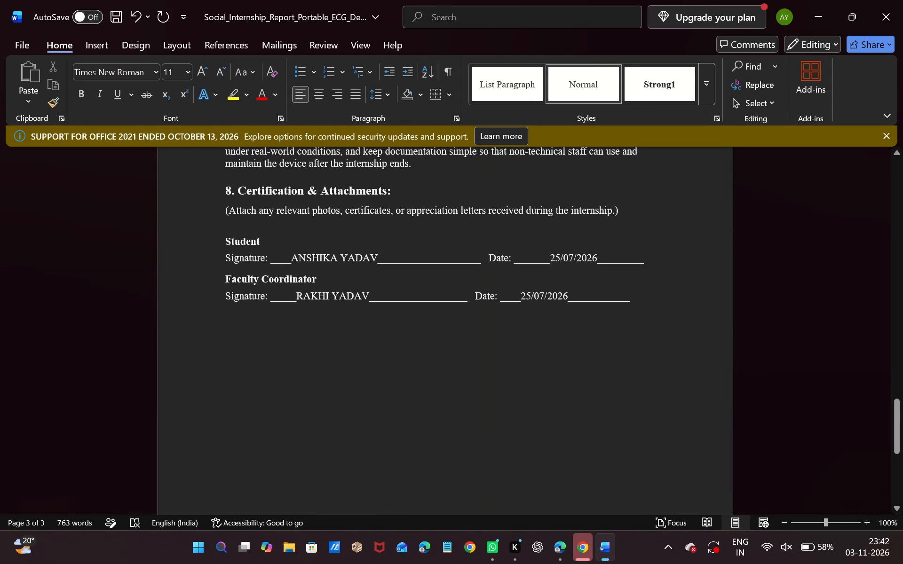
scroll(546, 370, up, 1)
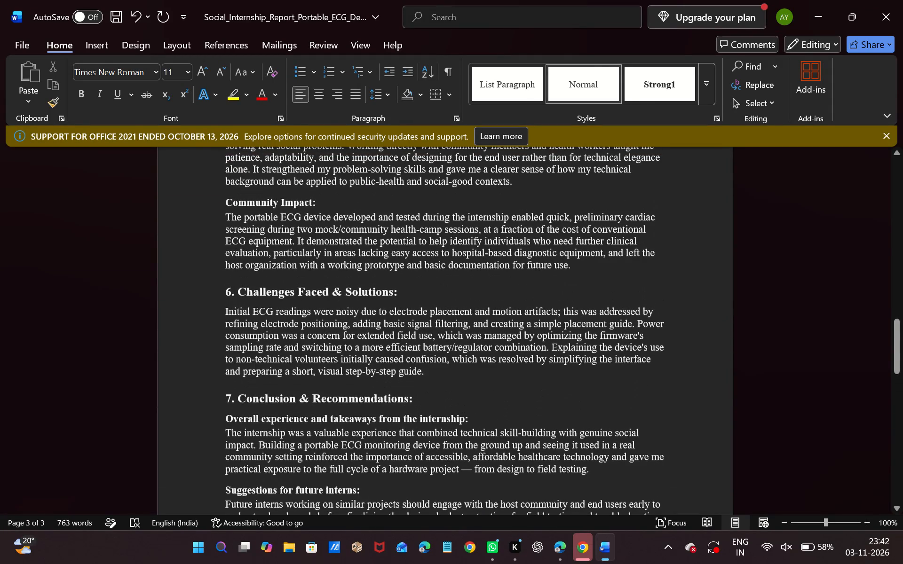
scroll(546, 370, up, 1)
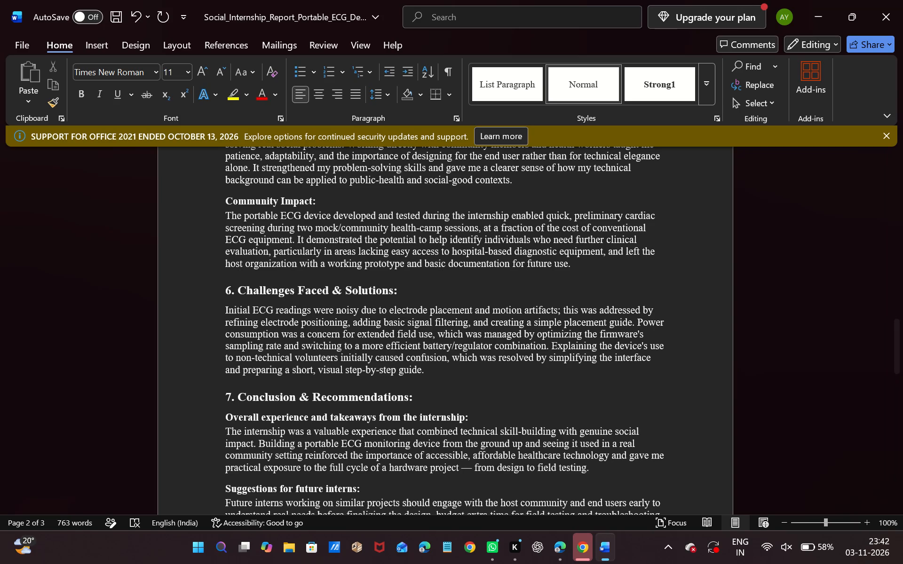
scroll(546, 370, up, 1)
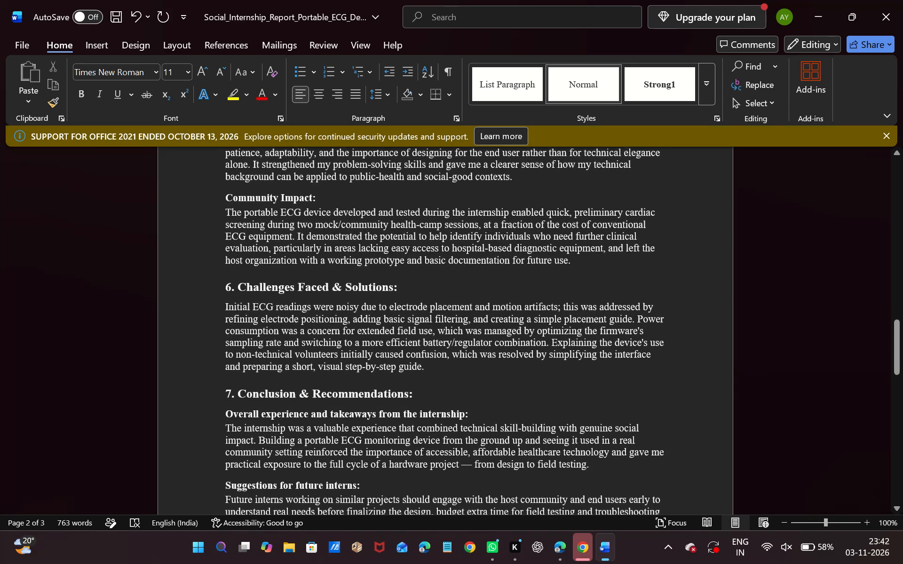
scroll(546, 370, up, 1)
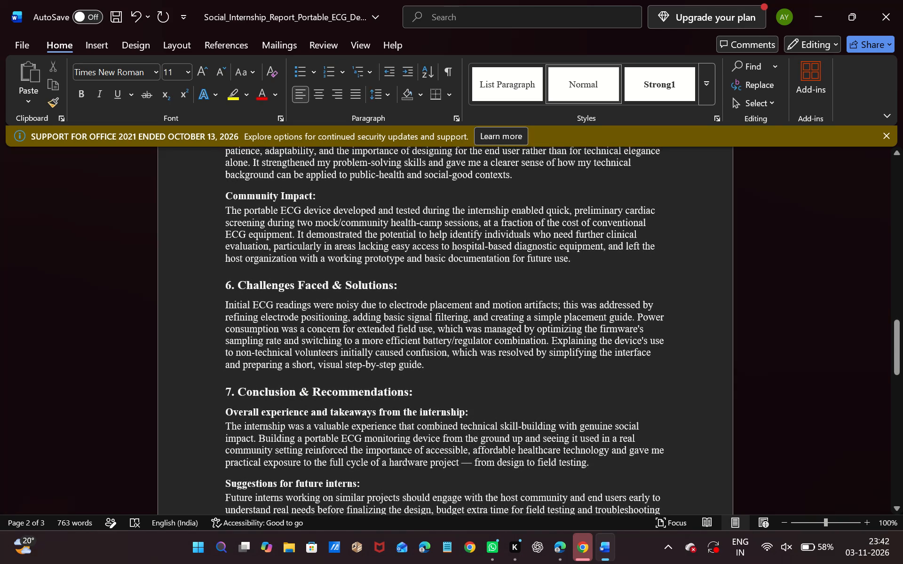
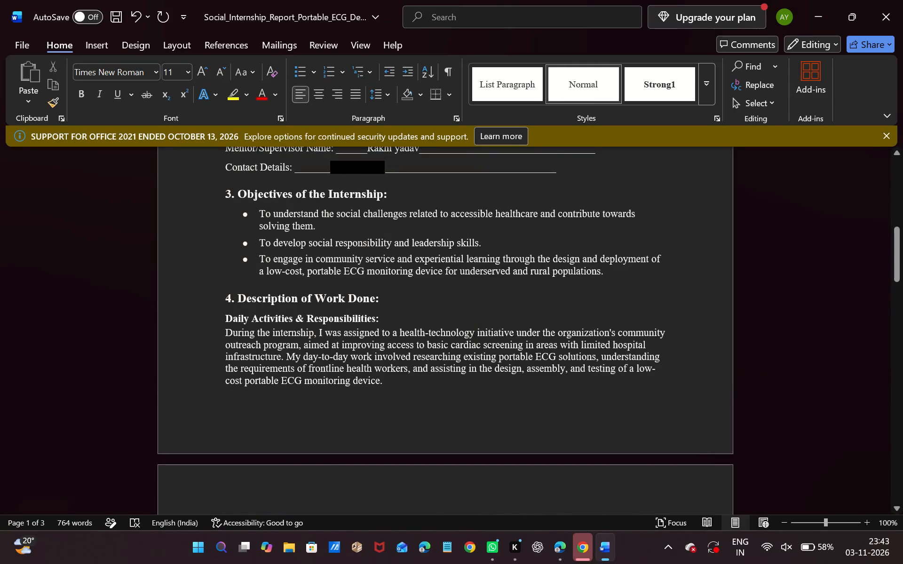
Delete the extra space in the Contact Details line of the Organization/NGO section.
key(BackSpace)
Review the report again from the student and organization details to the signature block, including the activities, skills and key learnings sections.
scroll(531, 335, up, 1)
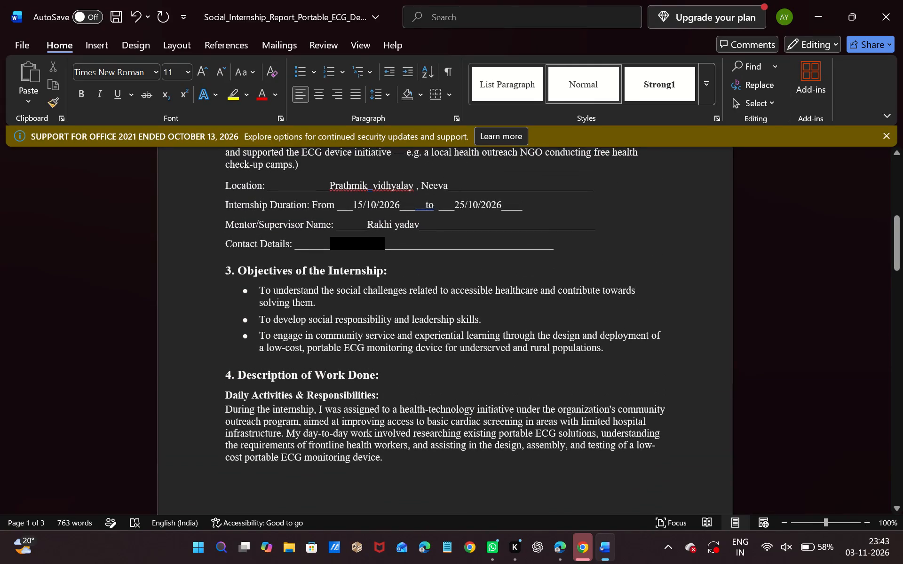
scroll(406, 252, up, 2)
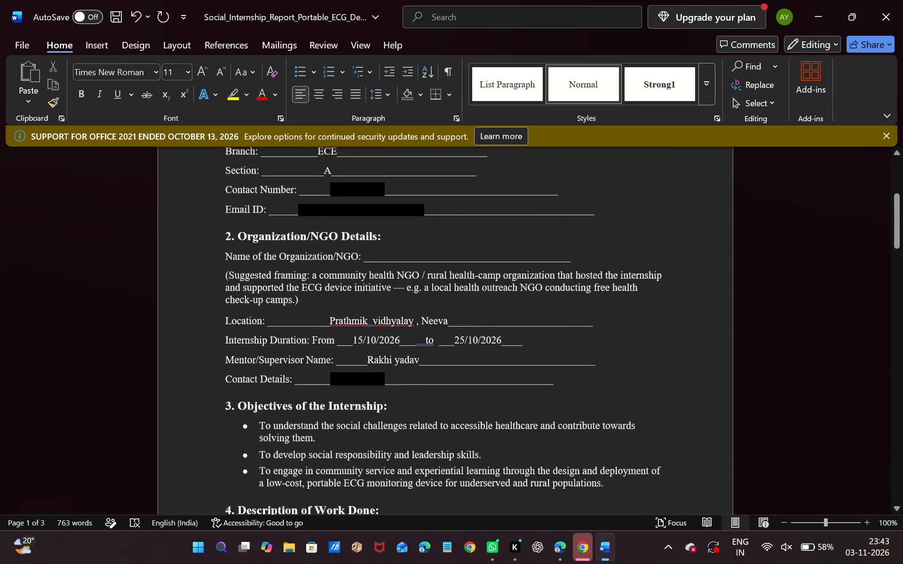
scroll(406, 252, up, 1)
scroll(406, 252, down, 2)
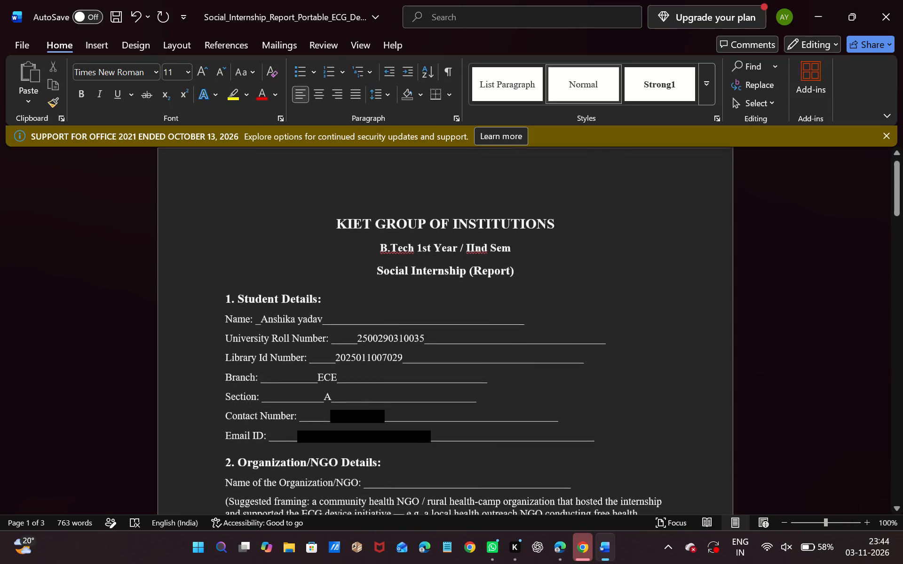
scroll(406, 252, down, 8)
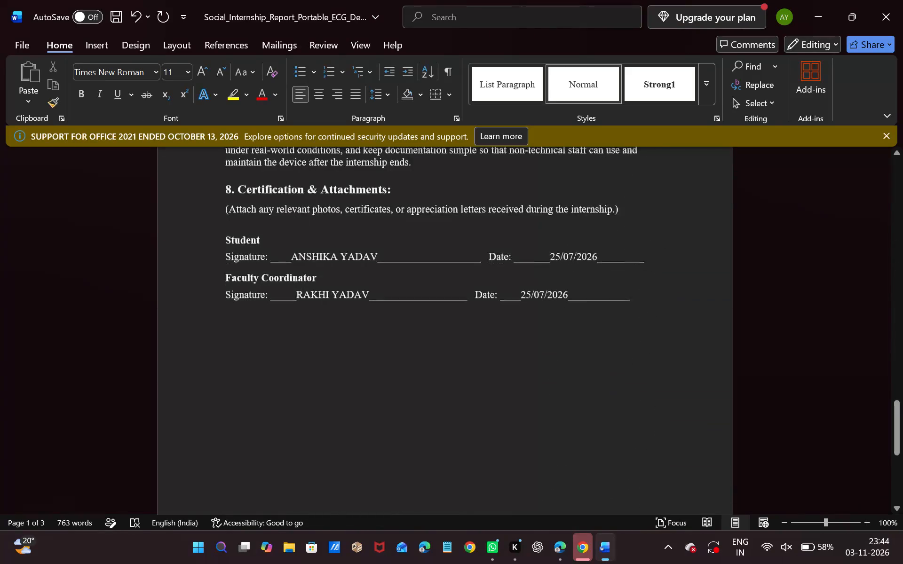
scroll(406, 252, up, 3)
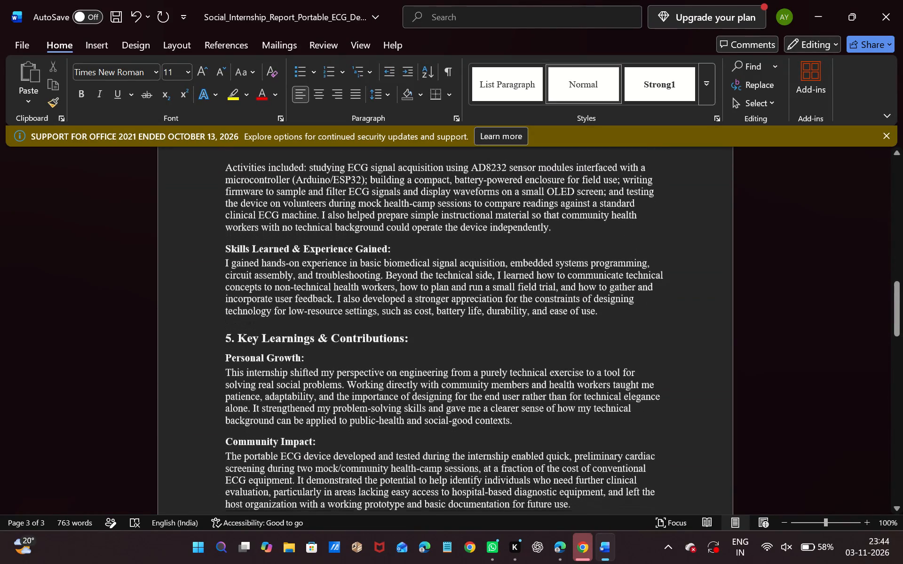
scroll(406, 252, up, 2)
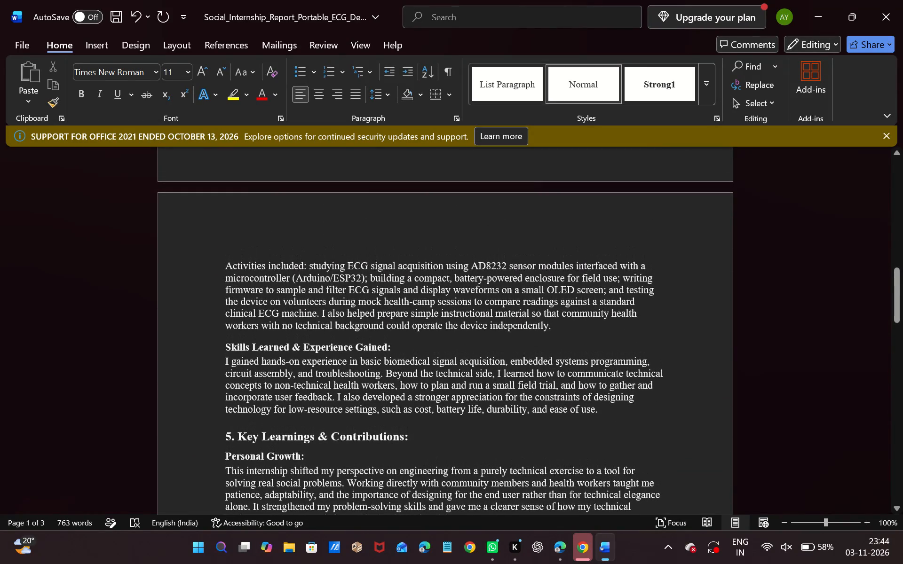
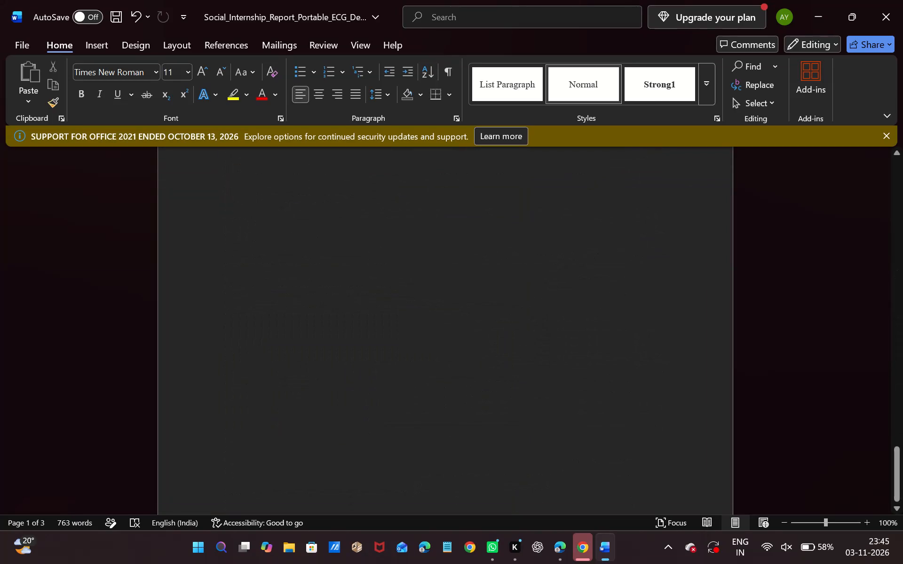
Change both the Faculty Coordinator and the Student signature dates to 26/07/2026 in the signature block.
scroll(442, 397, up, 3)
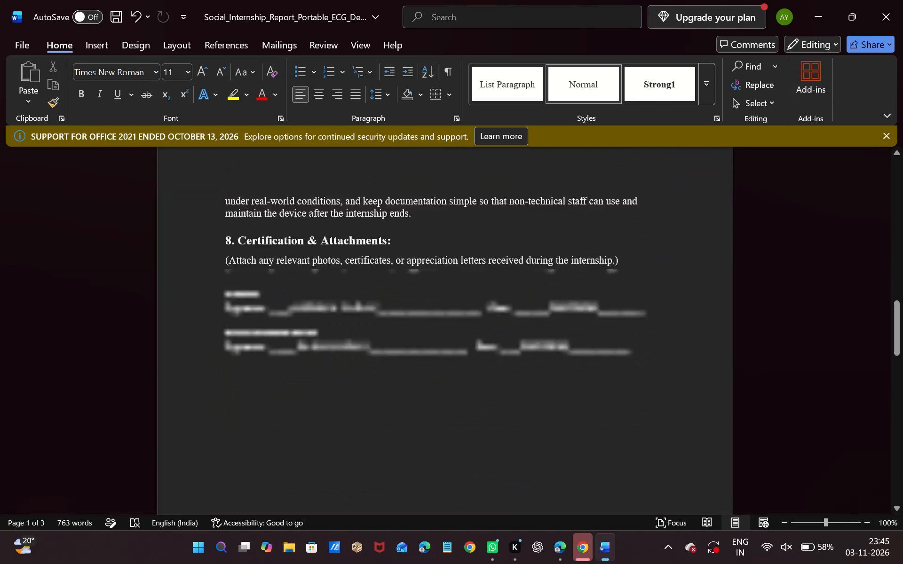
scroll(442, 397, up, 1)
scroll(442, 397, down, 7)
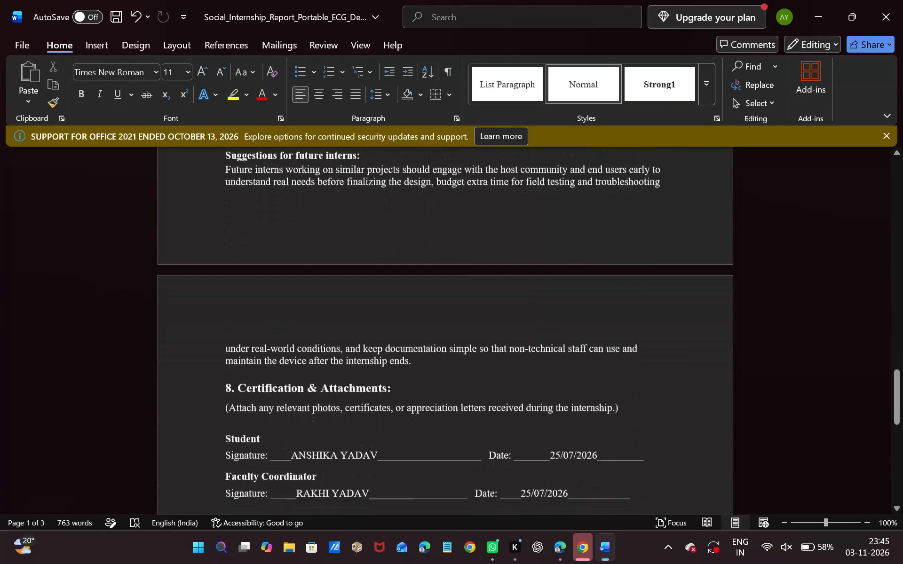
scroll(442, 397, down, 3)
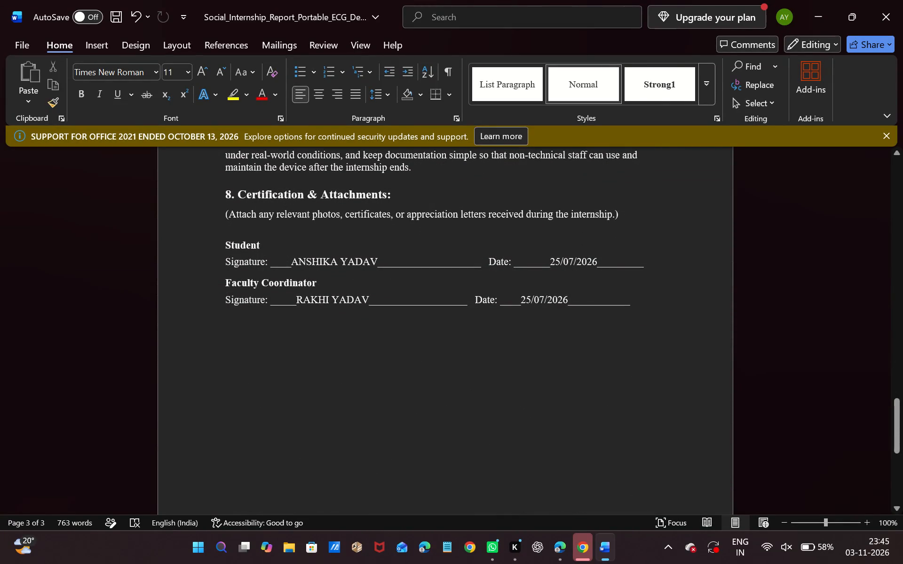
click(531, 299)
key(BackSpace)
key(6)
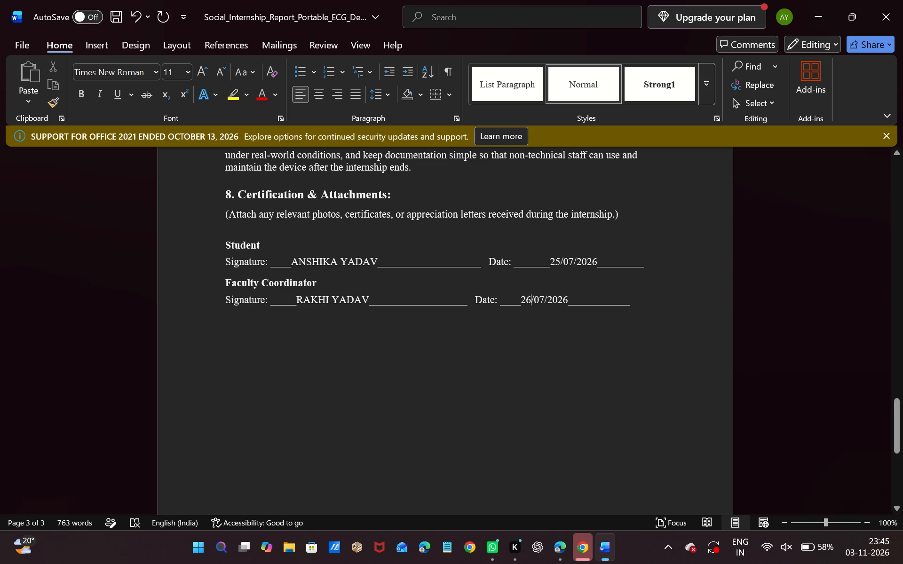
click(559, 261)
key(BackSpace)
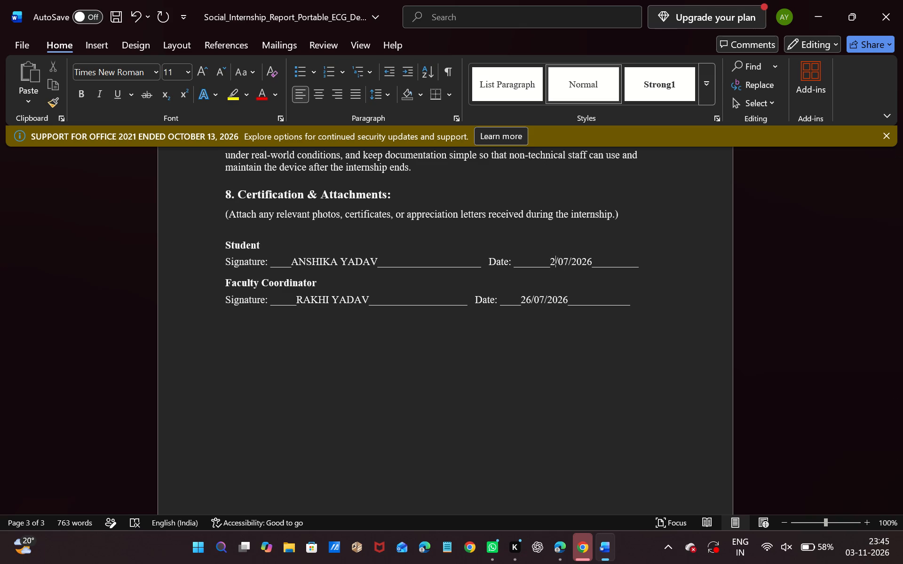
key(6)
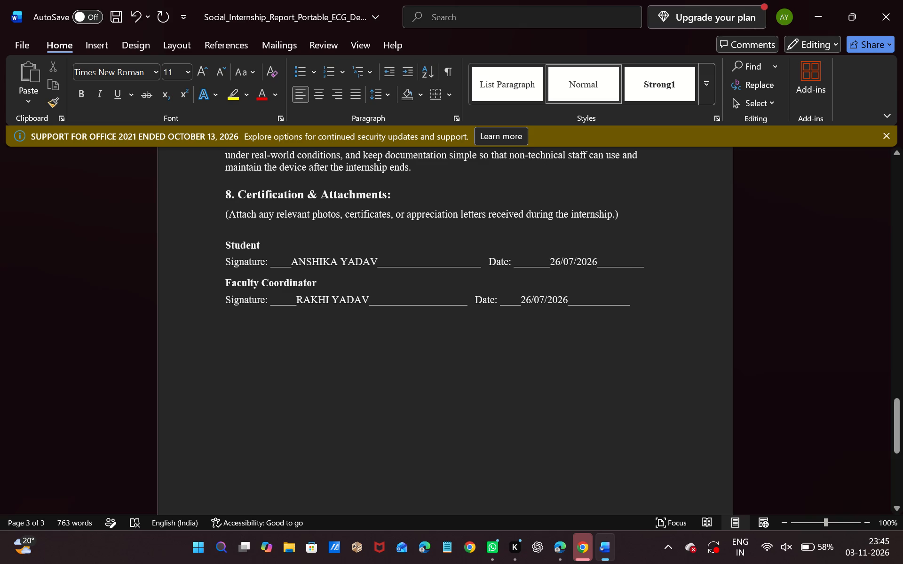
Review the report back from the signature block through the conclusion, challenges and objectives to the organization and student details.
scroll(562, 400, up, 1)
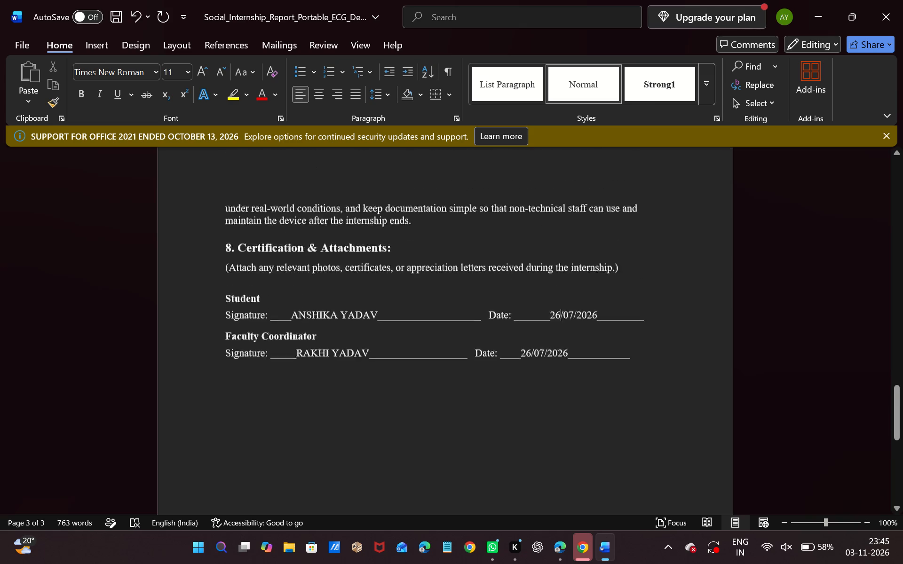
scroll(562, 400, up, 5)
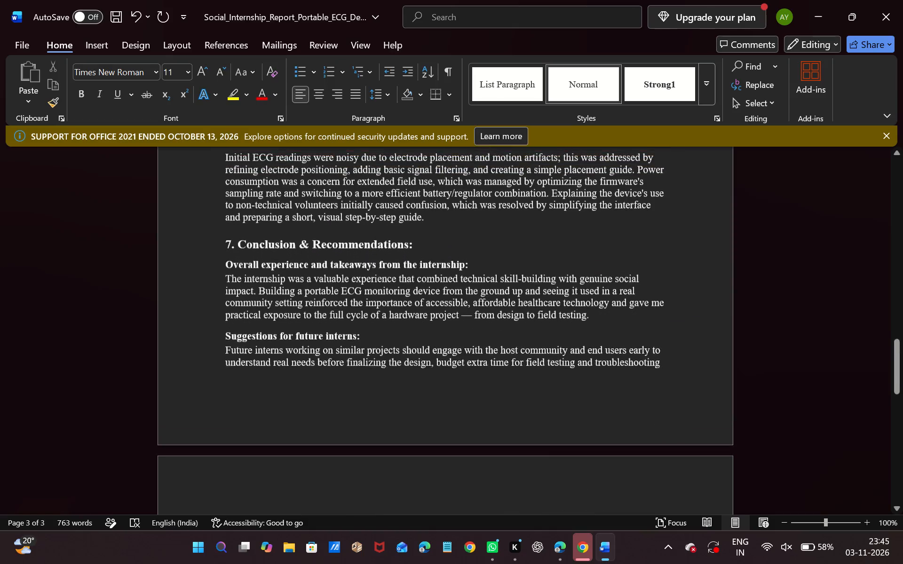
scroll(562, 400, up, 3)
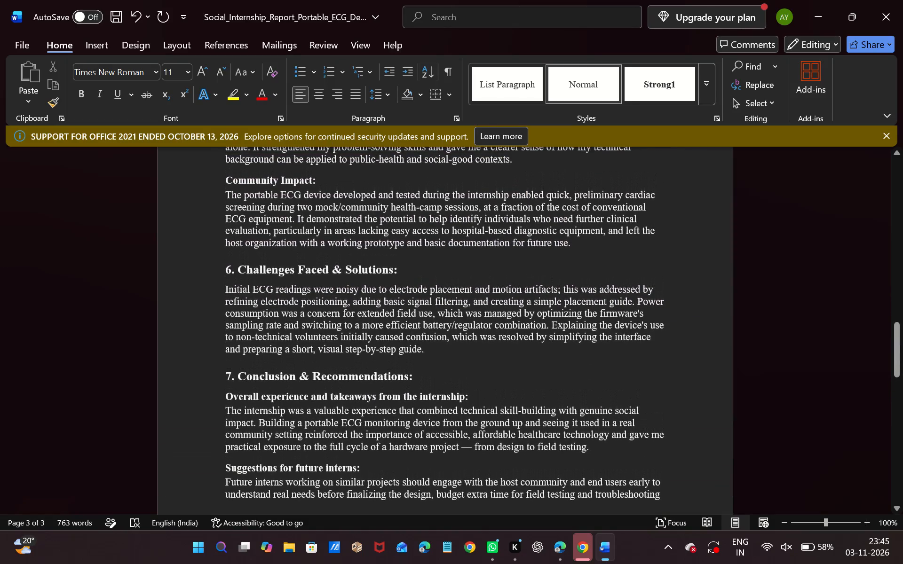
scroll(562, 400, up, 2)
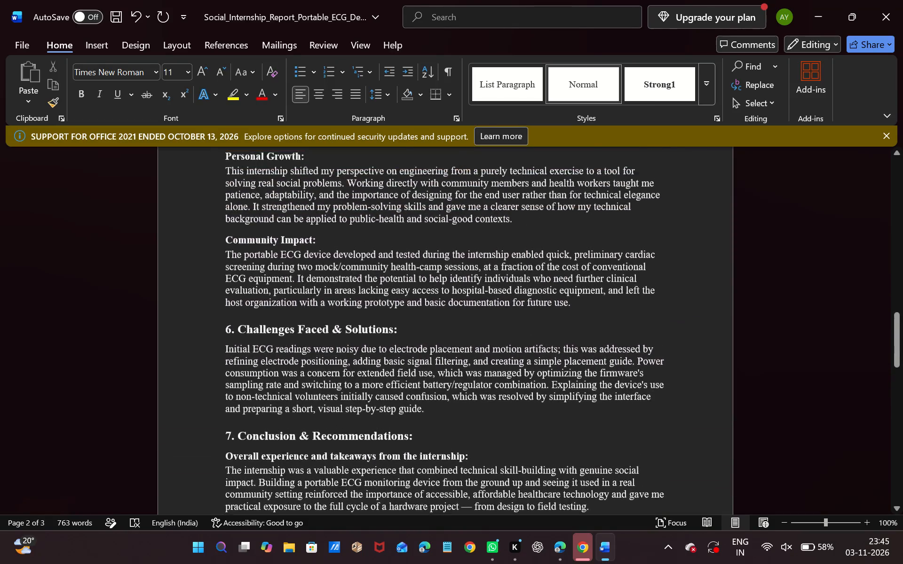
scroll(562, 400, up, 4)
scroll(562, 400, down, 1)
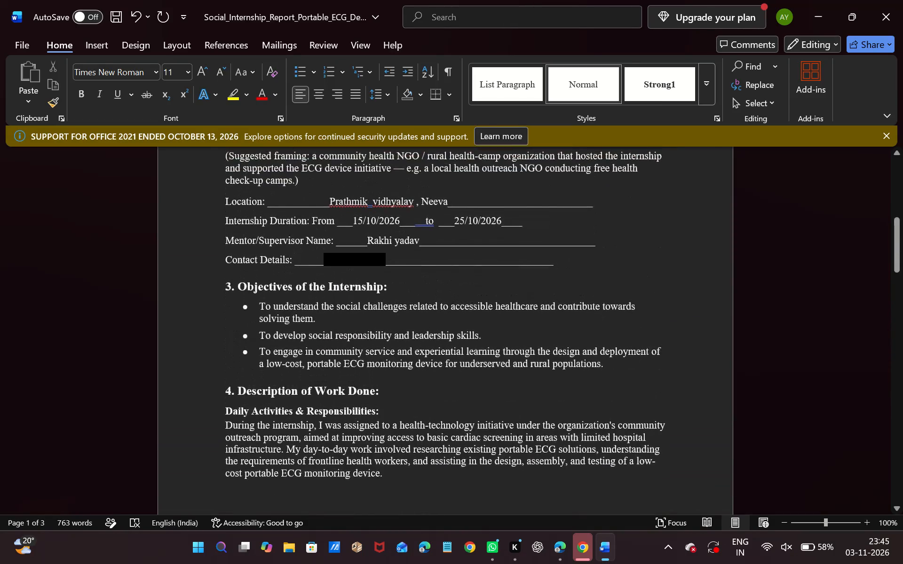
scroll(562, 400, down, 1)
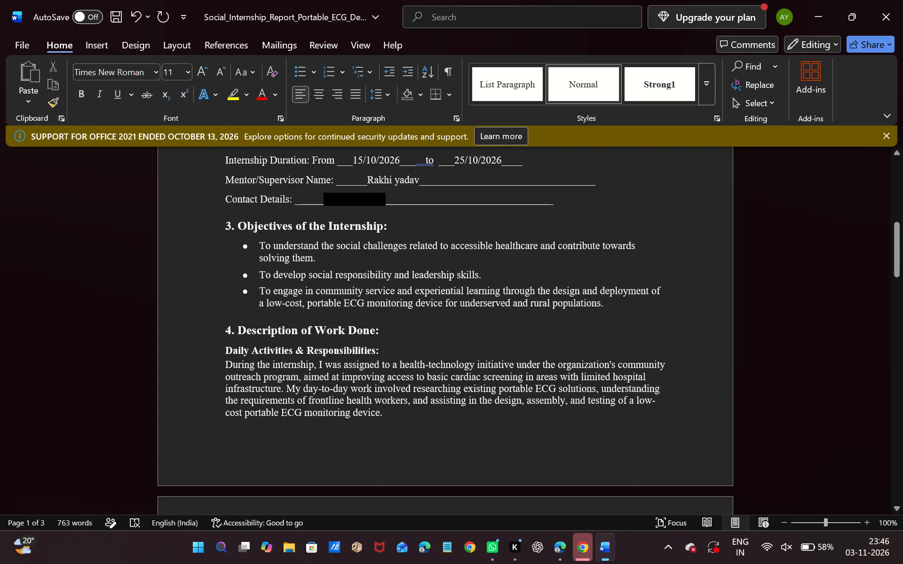
scroll(499, 460, up, 4)
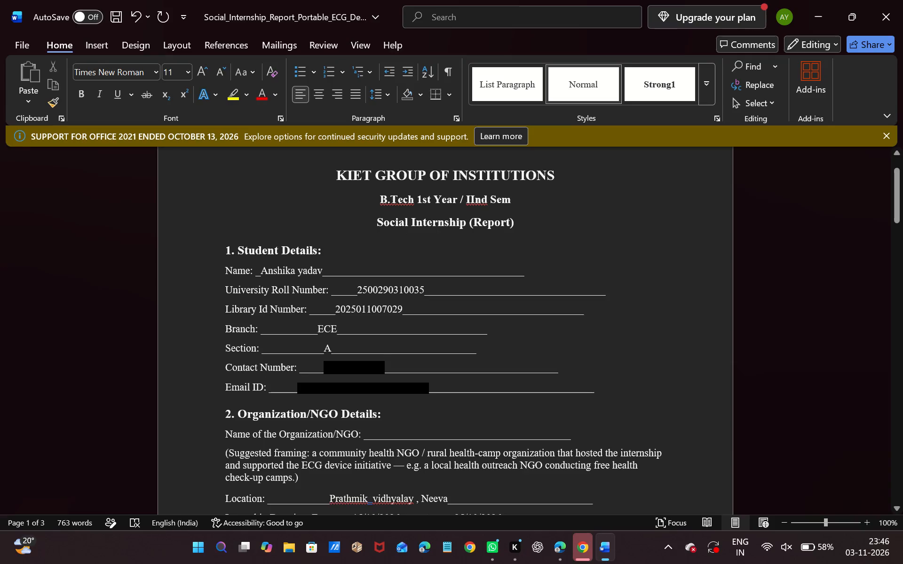
Replace the school name in the Organization/NGO Location line with "composite vidhyalay", keeping Neeva after it.
scroll(603, 346, down, 3)
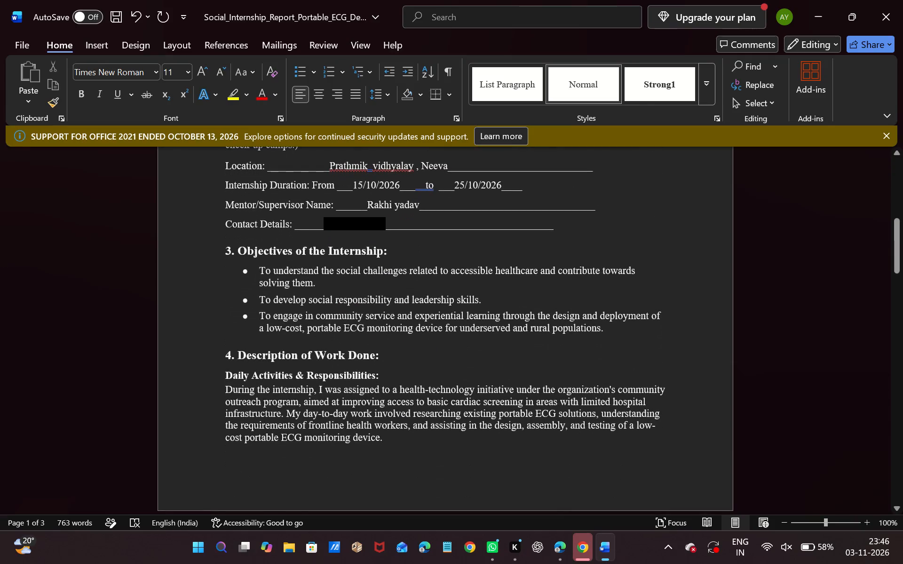
click(413, 169)
key(BackSpace)
key(BackSpace)
key(BackSpace)
key(BackSpace)
key(BackSpace)
key(BackSpace)
key(BackSpace)
key(BackSpace)
key(BackSpace)
key(BackSpace)
key(BackSpace)
key(BackSpace)
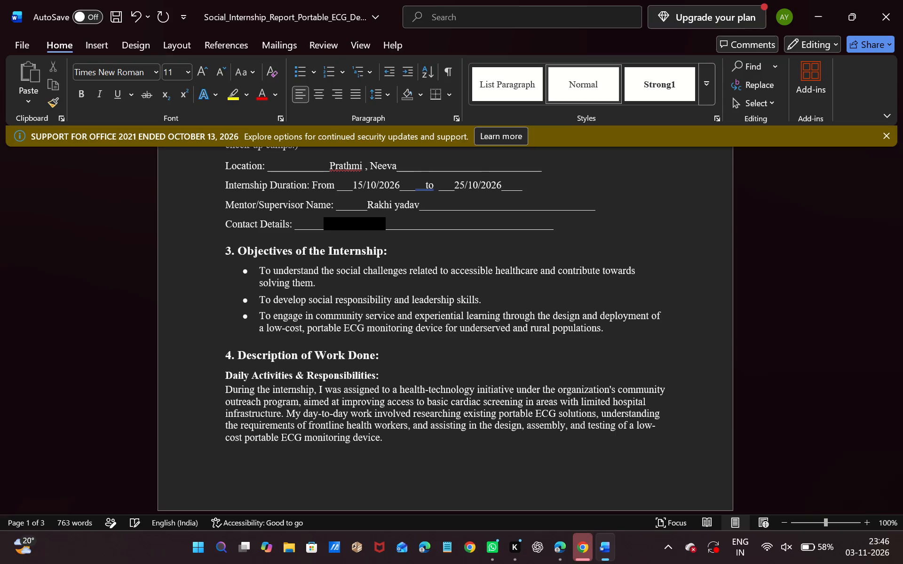
key(BackSpace)
key(BackSpace)
key(BackSpace)
key(BackSpace)
key(BackSpace)
key(BackSpace)
key(BackSpace)
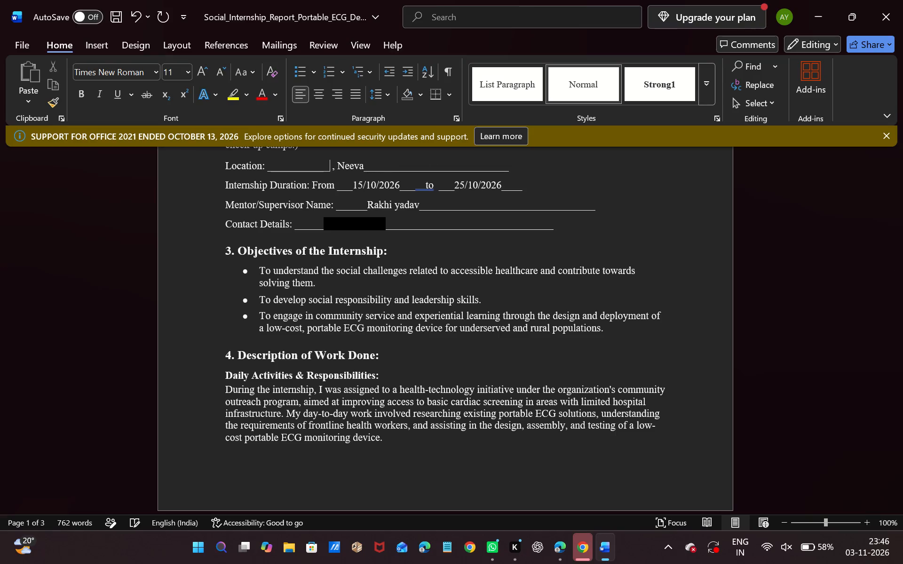
text(composite)
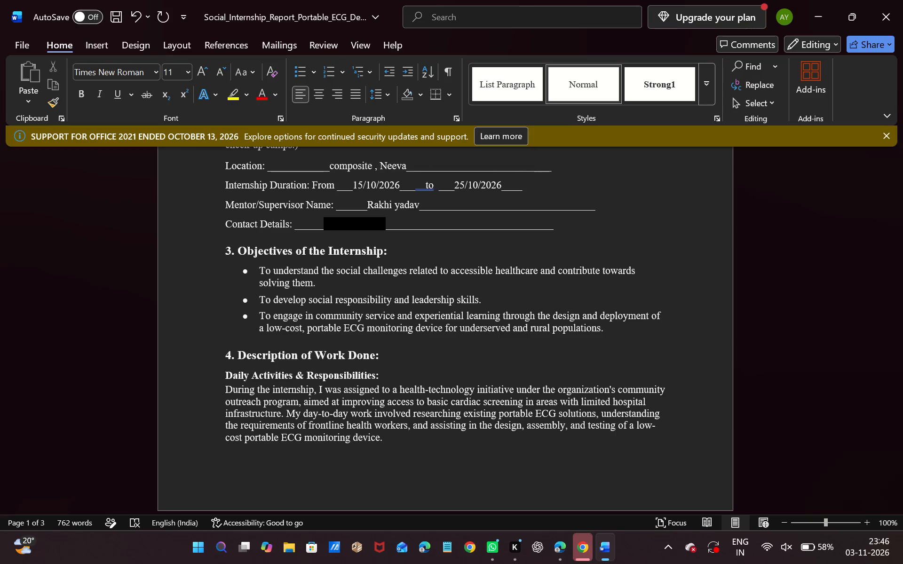
key(space)
text(vidhyalay)
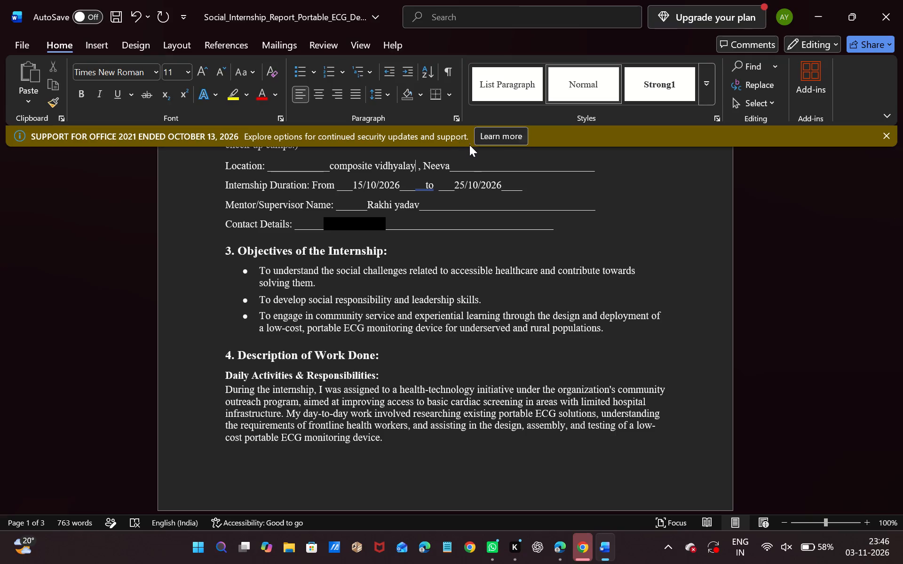
Extend the Location line after Neeva with ", Sarojini nagar,lucknow".
click(457, 165)
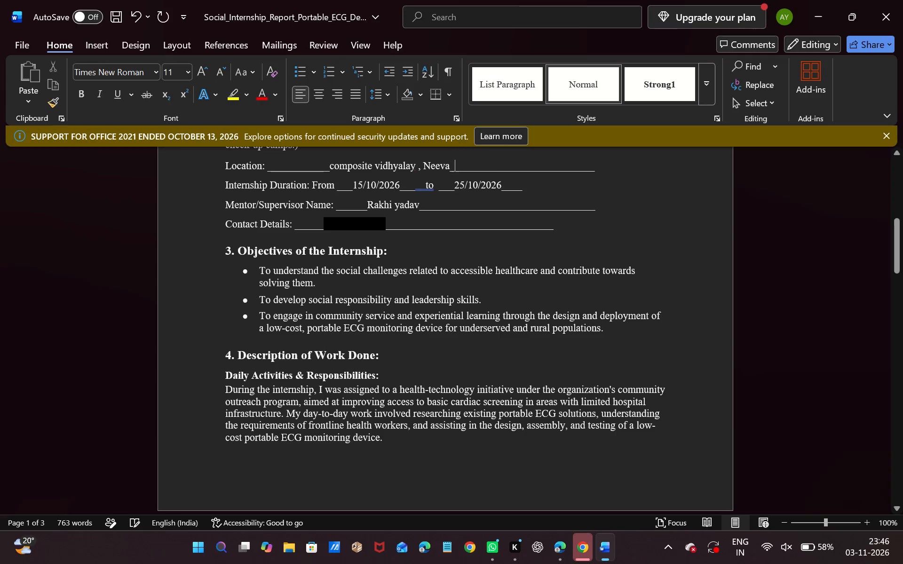
click(450, 169)
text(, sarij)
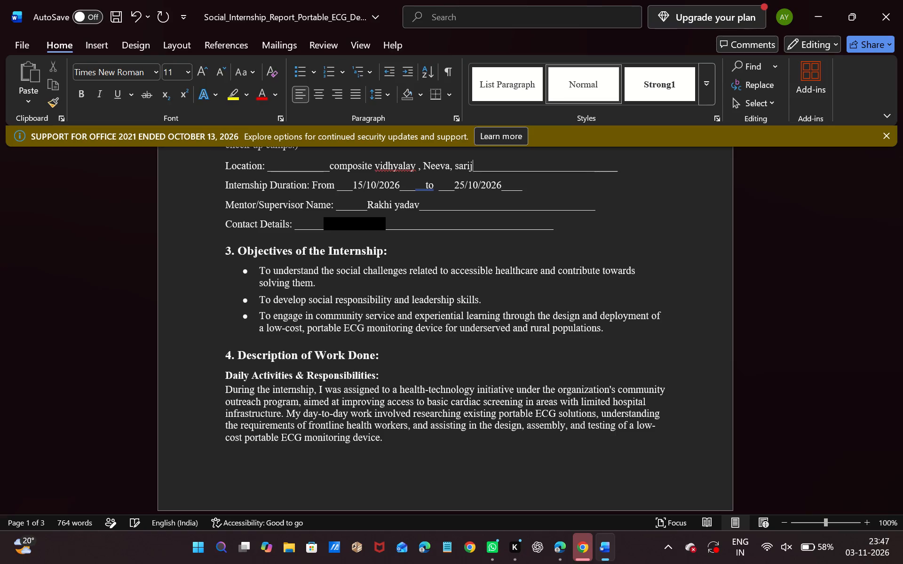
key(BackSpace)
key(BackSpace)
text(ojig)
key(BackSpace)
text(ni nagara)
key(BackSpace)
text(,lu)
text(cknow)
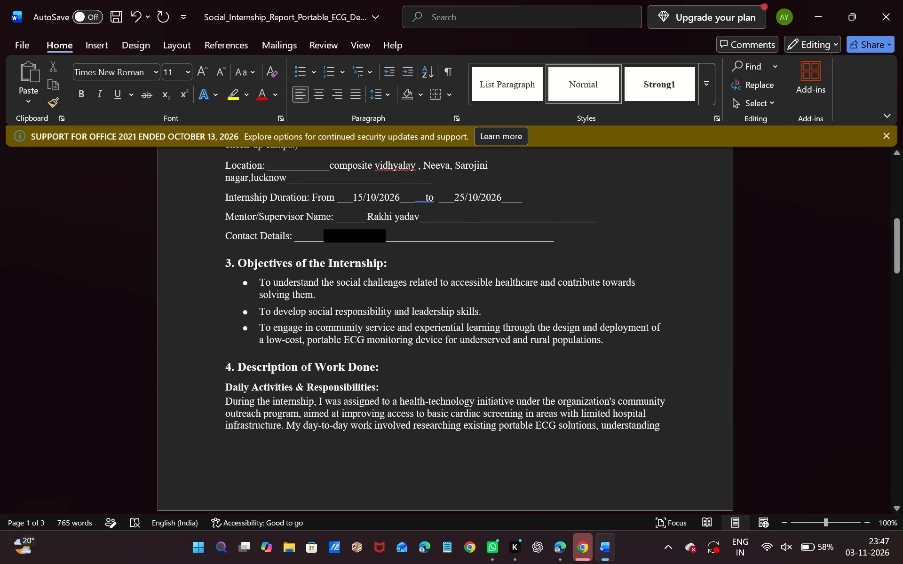
Delete the last character of the contact number in the Organization/NGO Contact Details line.
click(382, 238)
key(BackSpace)
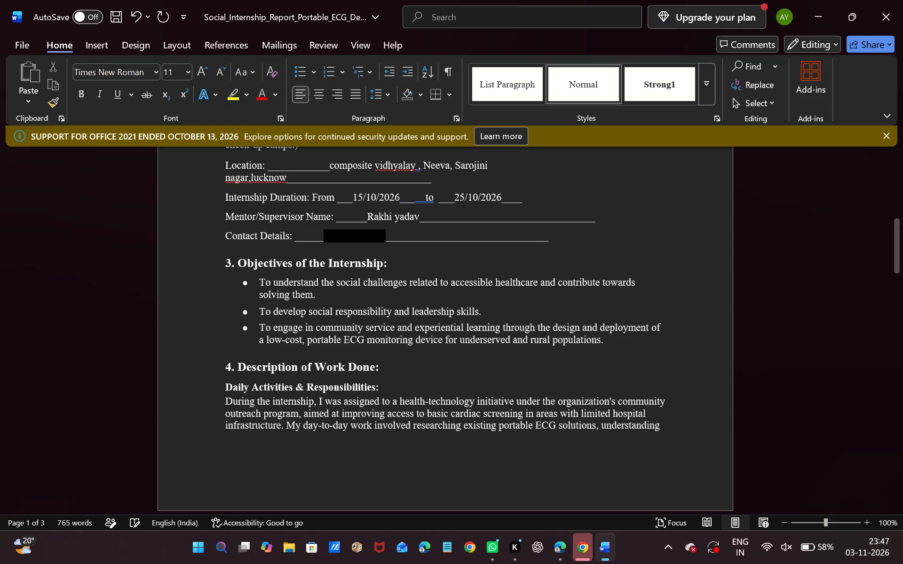
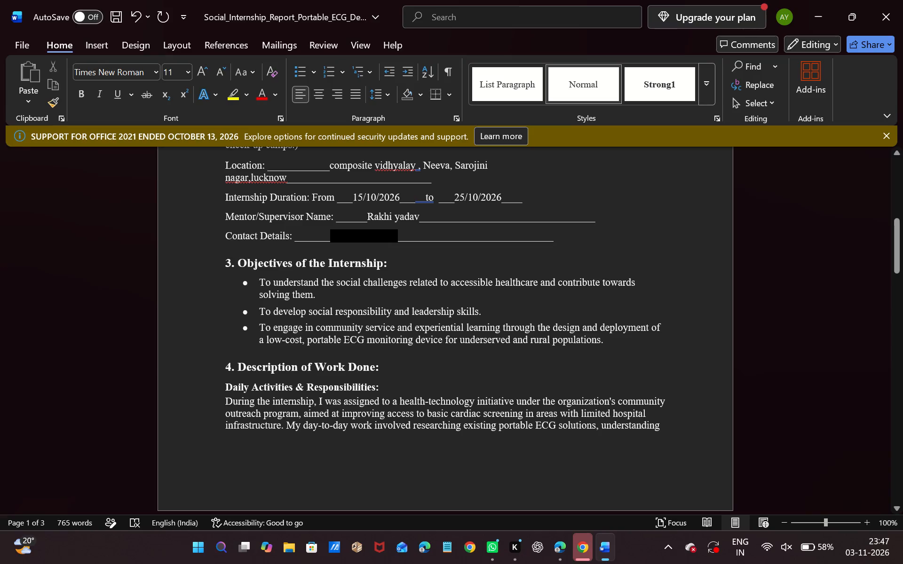
Review the report from the organization details through the work description and learnings to the student and faculty coordinator signatures.
scroll(565, 321, up, 1)
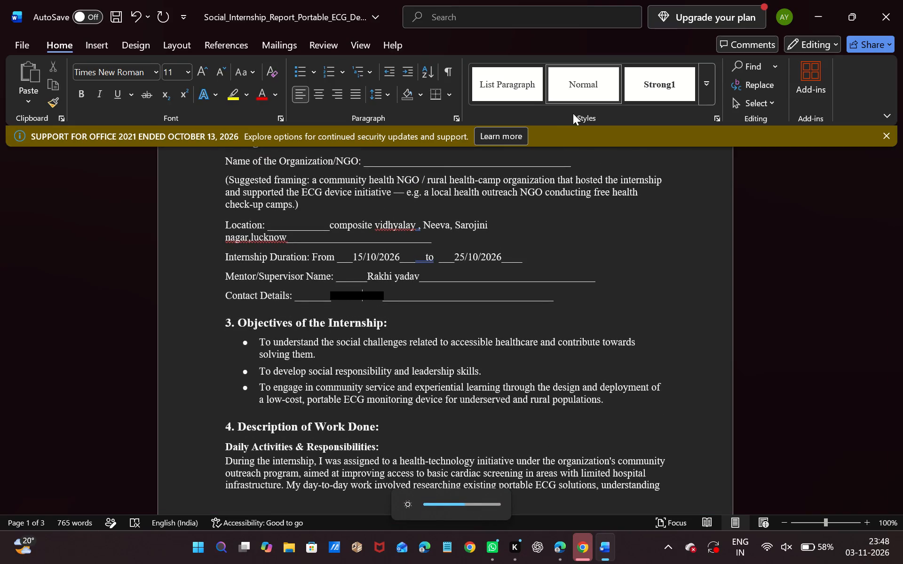
scroll(572, 196, down, 4)
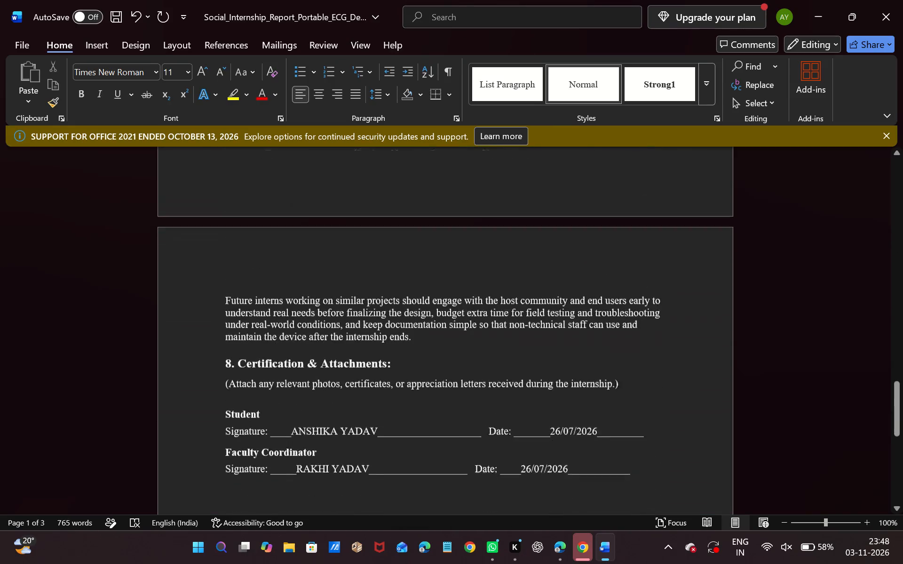
scroll(572, 196, down, 3)
scroll(572, 196, up, 5)
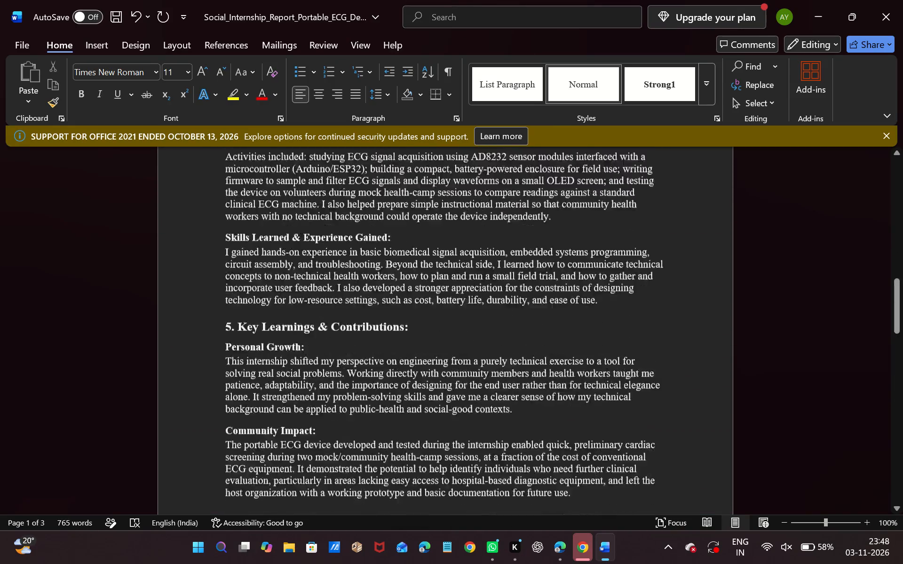
scroll(572, 196, down, 5)
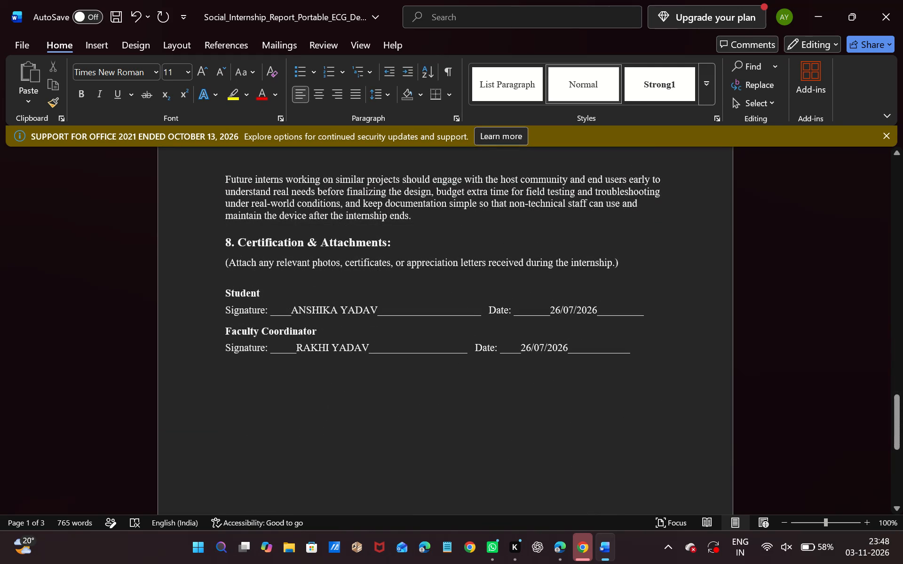
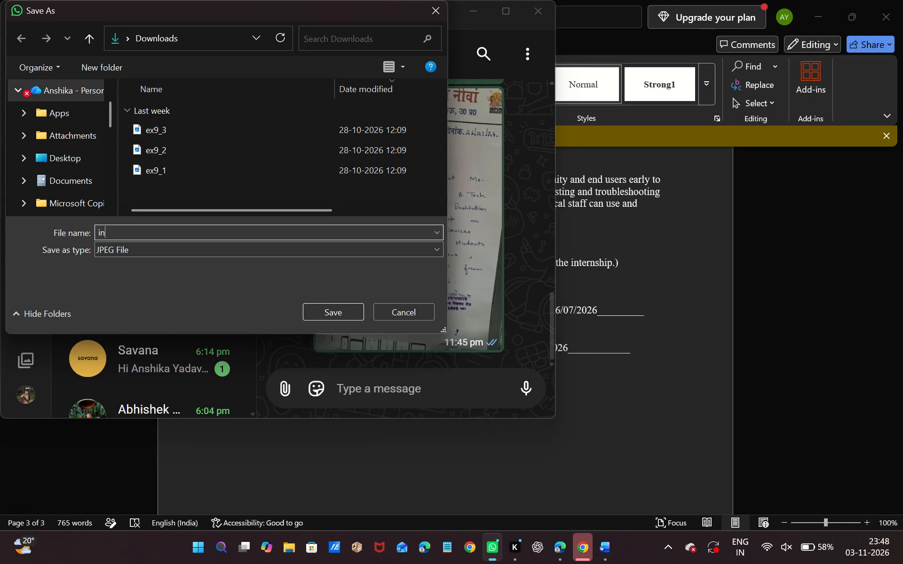
Complete the file name as "internship" for saving the letter photo as a JPEG in Downloads.
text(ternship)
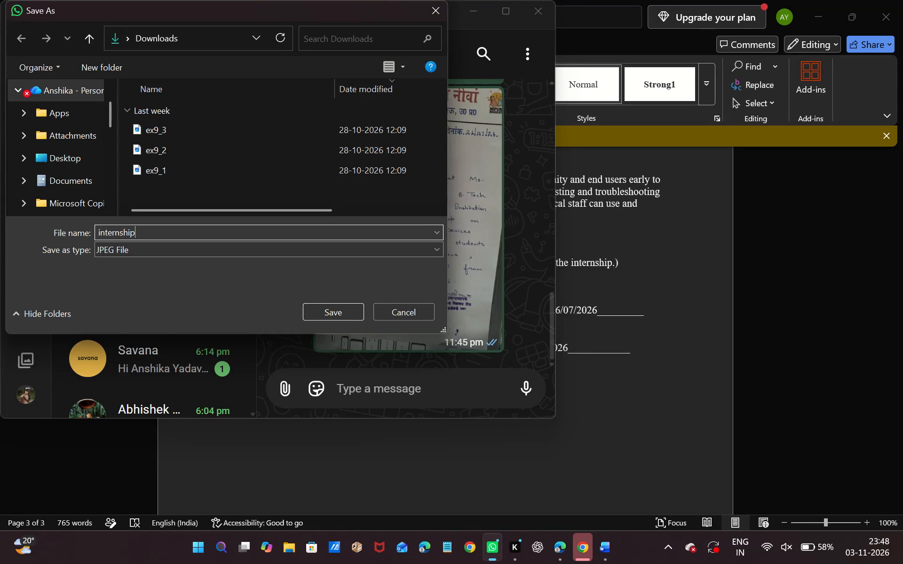
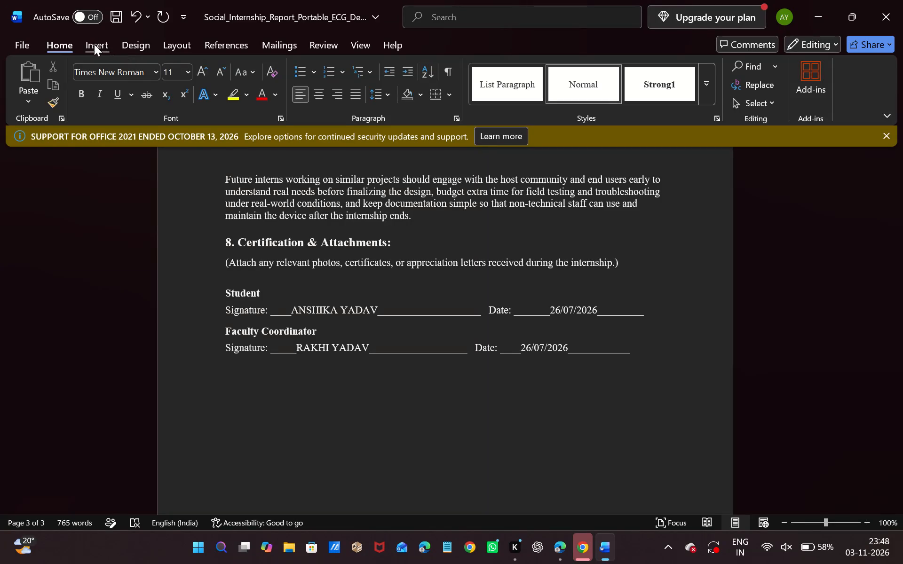
Delete the placeholder note about attaching photos, certificates or appreciation letters under the Certification & Attachments heading.
click(94, 45)
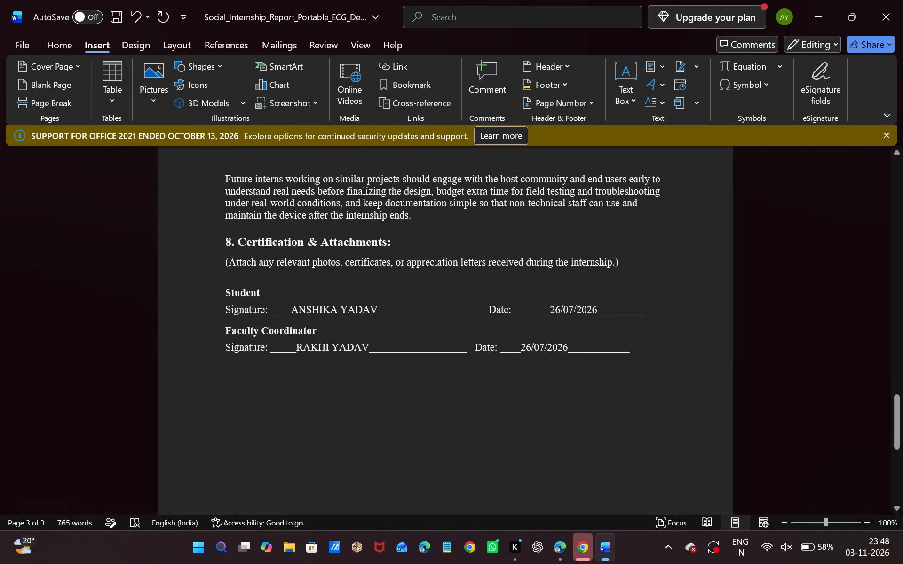
click(626, 262)
key(BackSpace)
key(BackSpace)
key(BackSpace)
key(BackSpace)
key(BackSpace)
key(BackSpace)
key(BackSpace)
key(BackSpace)
key(BackSpace)
key(BackSpace)
key(BackSpace)
key(BackSpace)
key(BackSpace)
key(BackSpace)
key(BackSpace)
key(BackSpace)
key(BackSpace)
key(BackSpace)
key(BackSpace)
key(BackSpace)
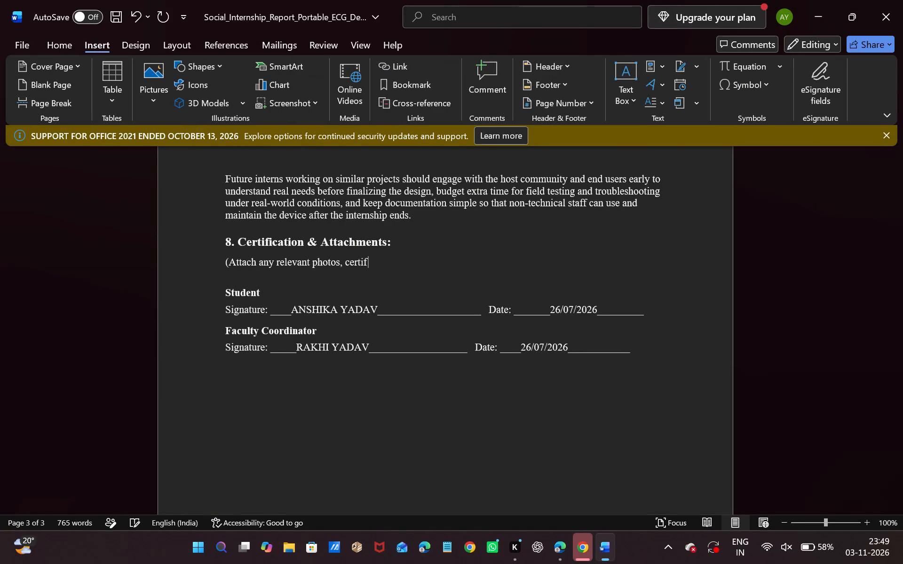
key(BackSpace)
key(BackSpace)
key(BackSpace)
key(BackSpace)
key(BackSpace)
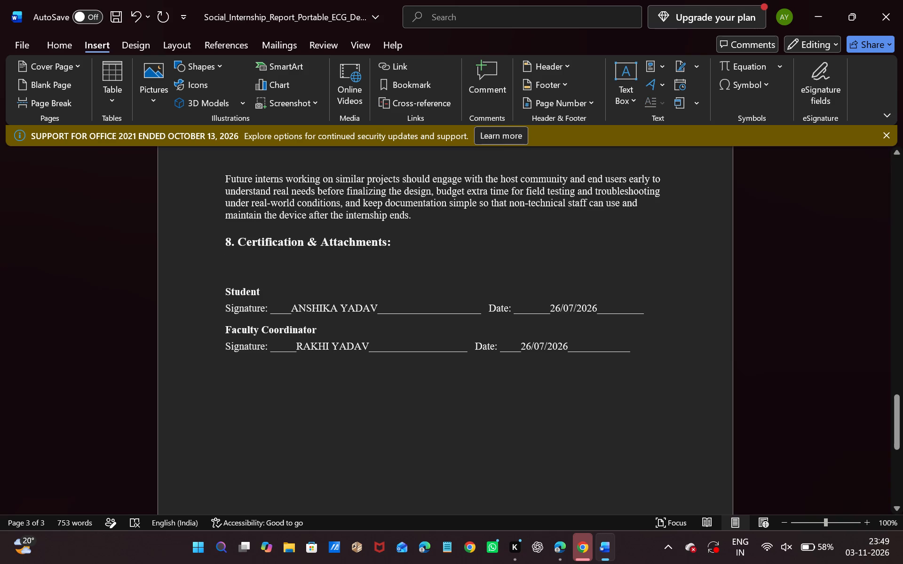
Start inserting a picture on the empty line under the Certification & Attachments heading.
click(151, 81)
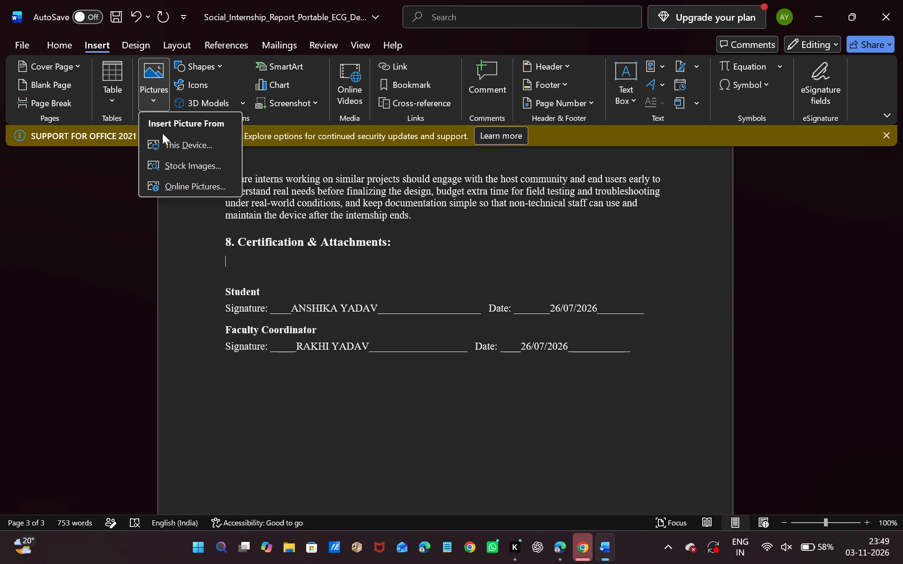
Insert the "internship" picture from the Downloads folder under the "8. Certification & Attachments" heading.
click(172, 150)
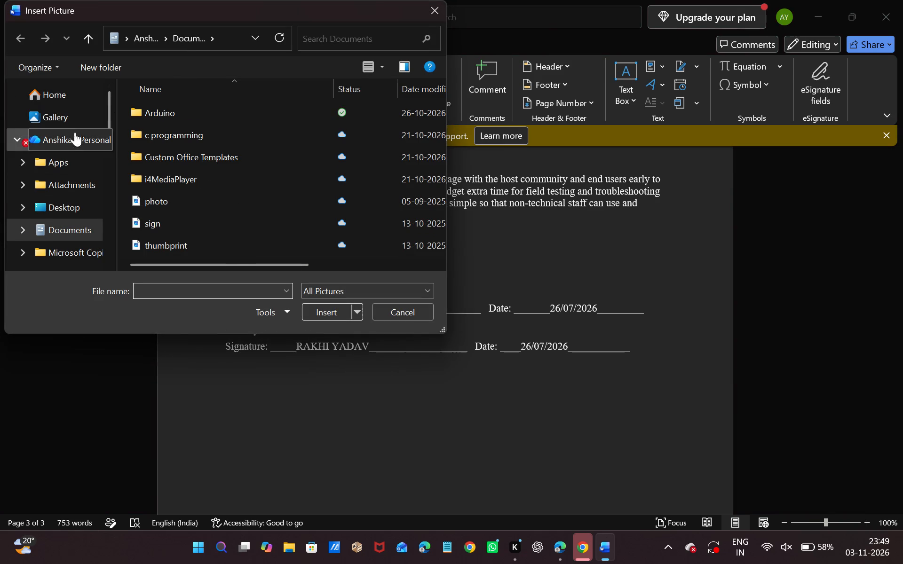
scroll(167, 228, right, 1)
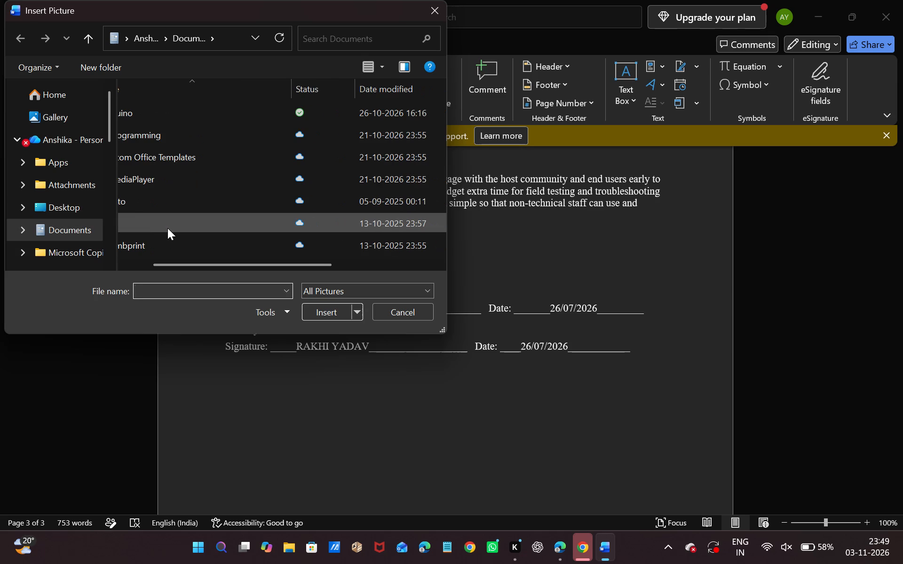
scroll(167, 228, right, 1)
scroll(209, 207, right, 5)
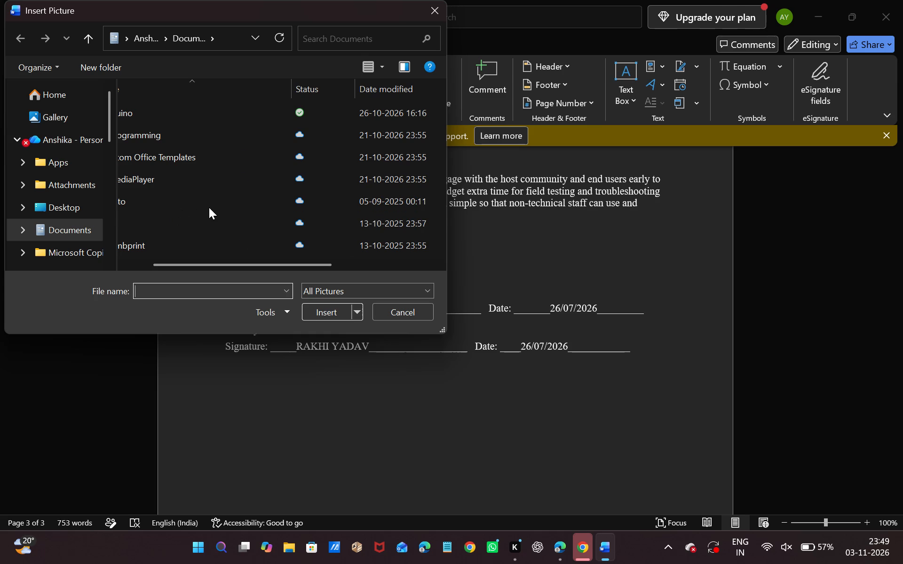
scroll(209, 207, left, 4)
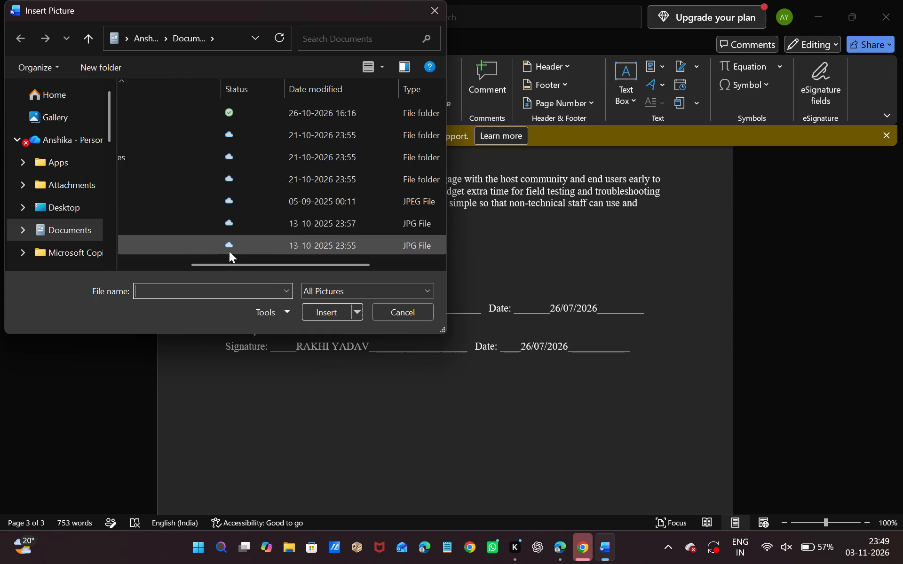
drag(231, 263, 150, 264)
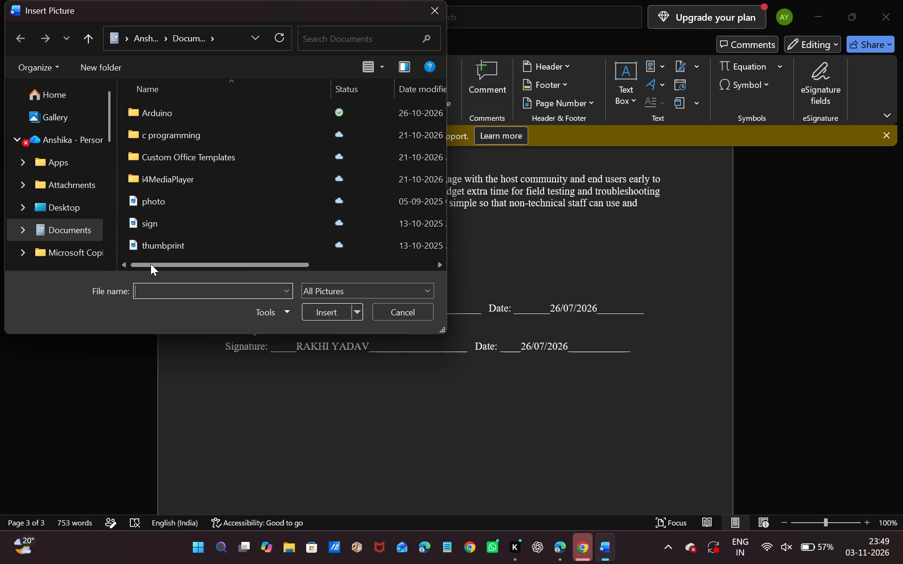
drag(150, 264, 141, 266)
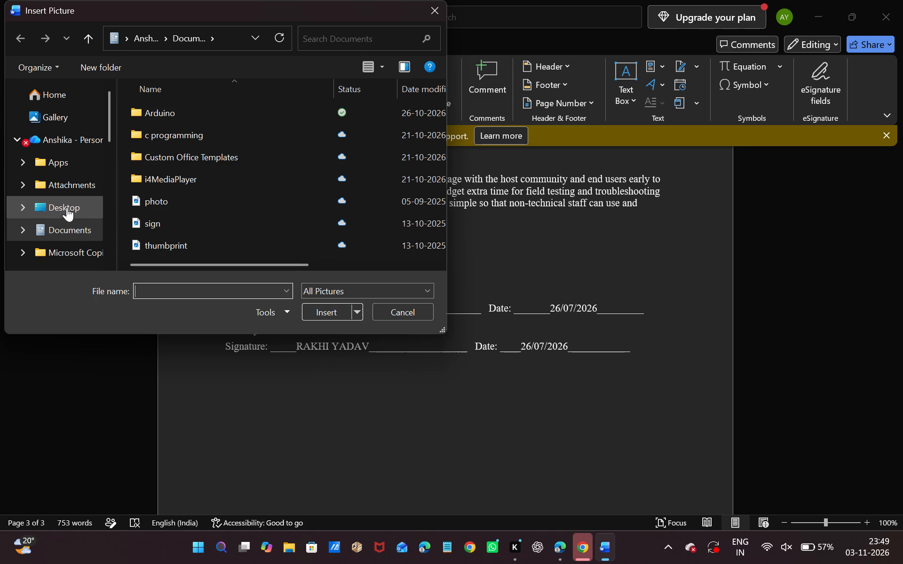
scroll(77, 168, down, 1)
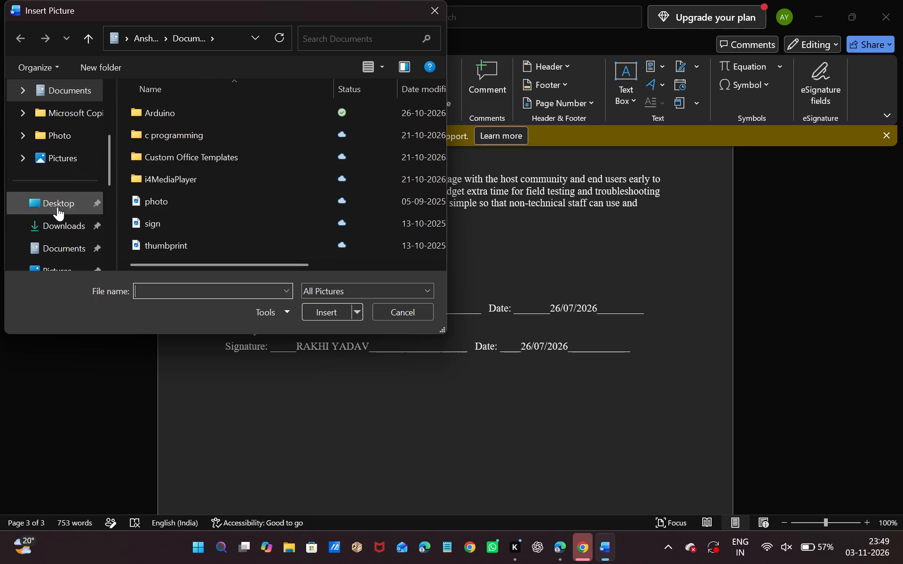
click(55, 219)
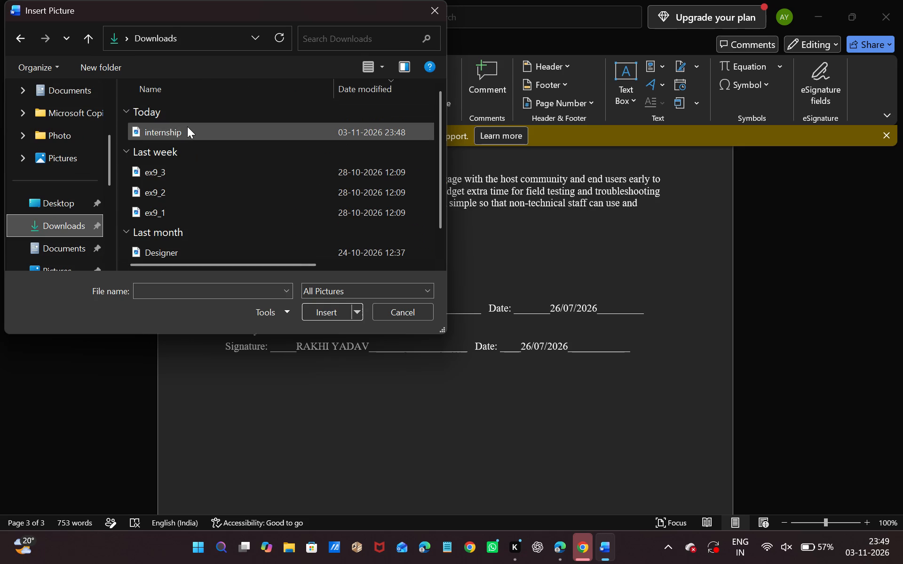
click(187, 126)
click(325, 315)
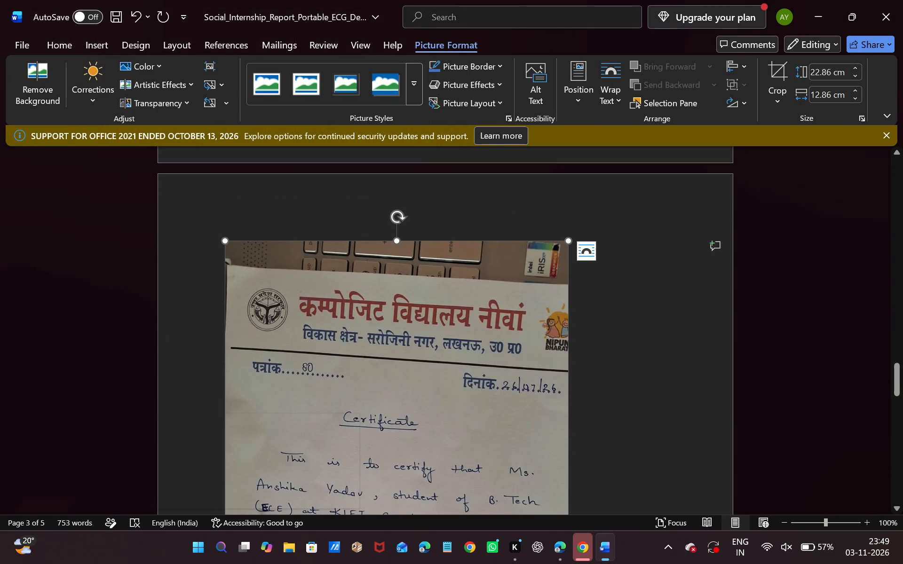
click(73, 305)
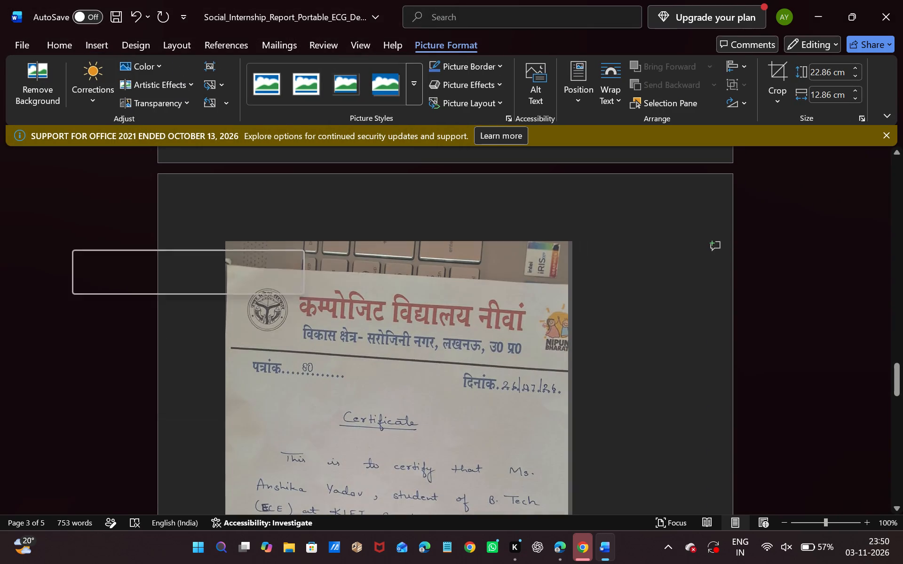
Review the inserted certificate picture and the signature block, and return to the student details at the report's start.
scroll(97, 359, down, 3)
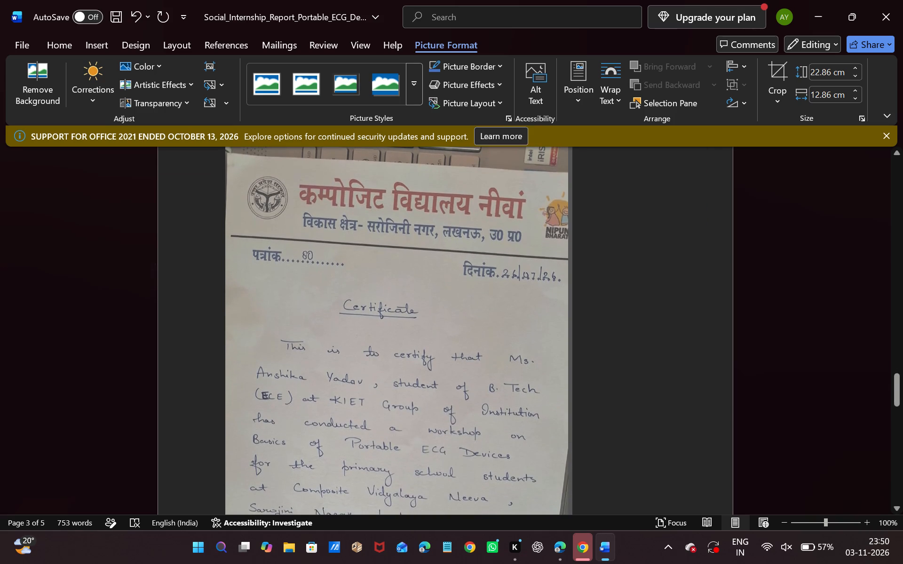
scroll(97, 359, down, 4)
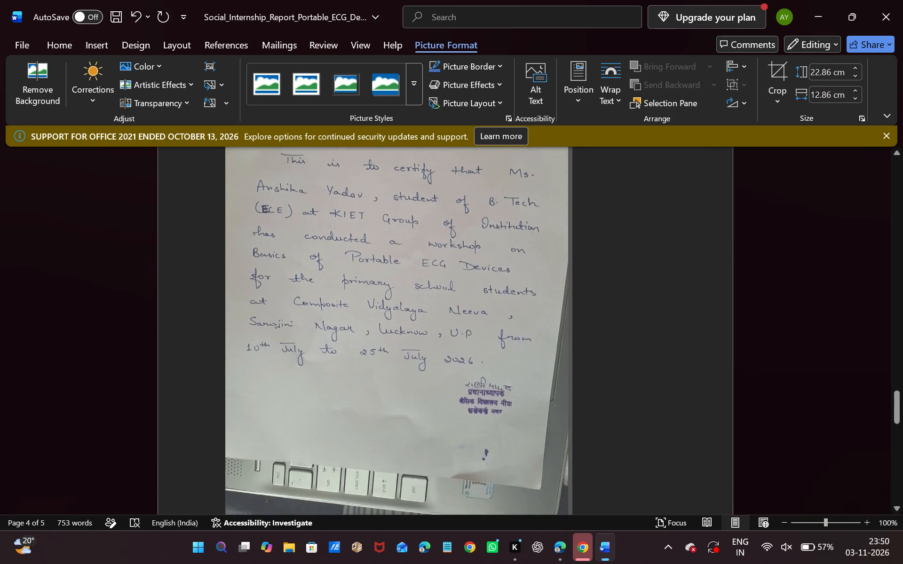
scroll(97, 359, left, 1)
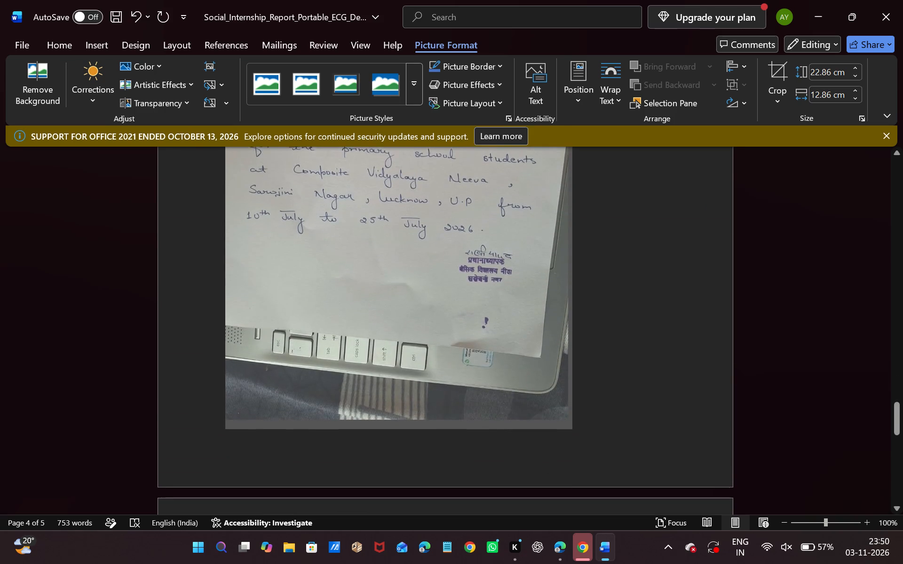
scroll(97, 359, left, 1)
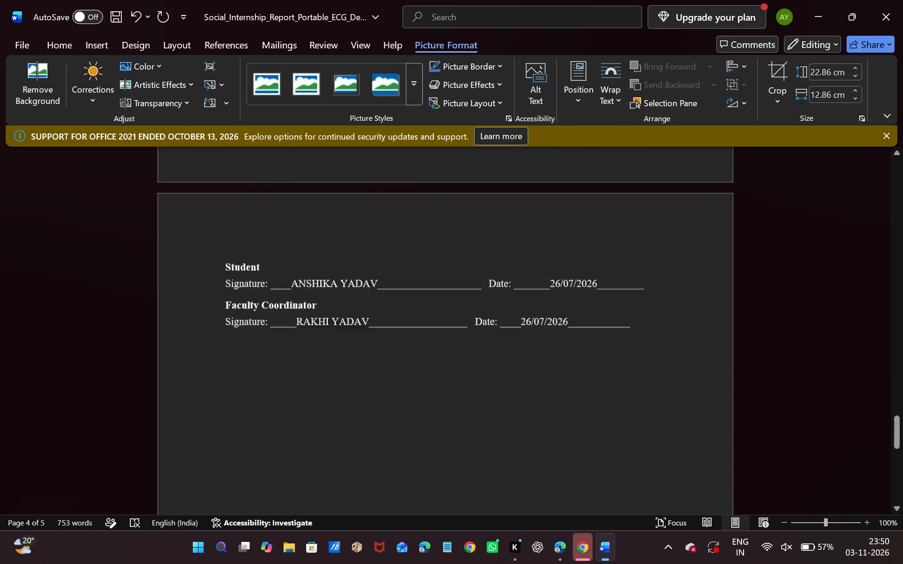
scroll(97, 359, left, 1)
scroll(97, 359, up, 8)
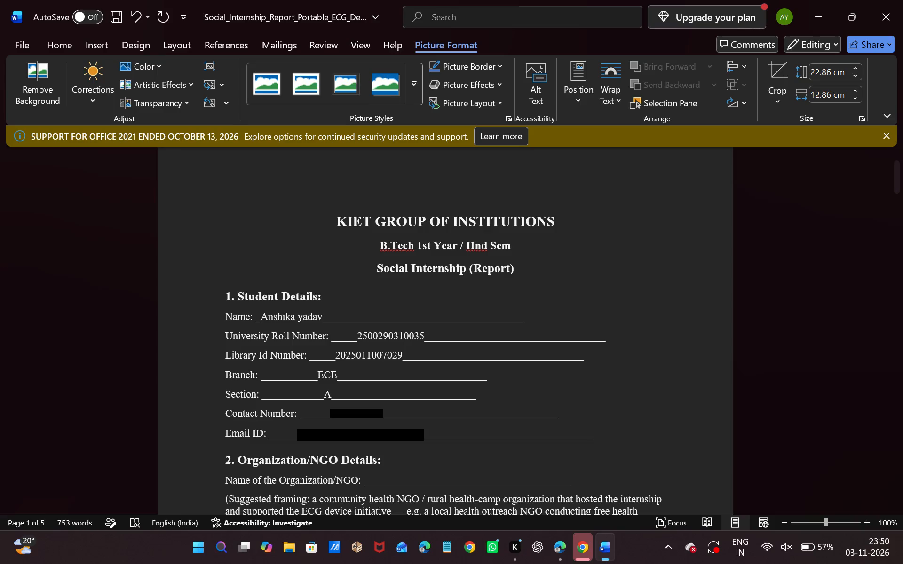
Open the sharing options for the report document.
click(871, 47)
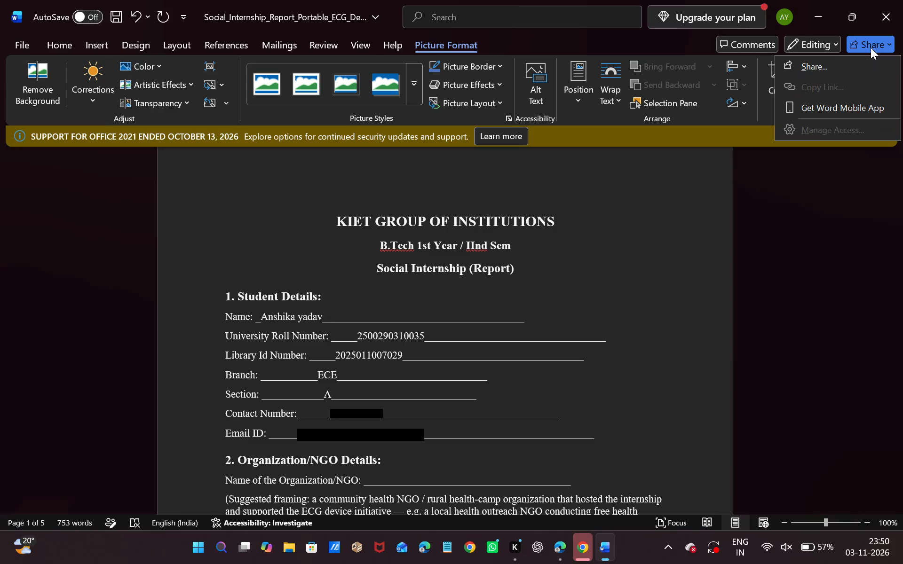
click(808, 65)
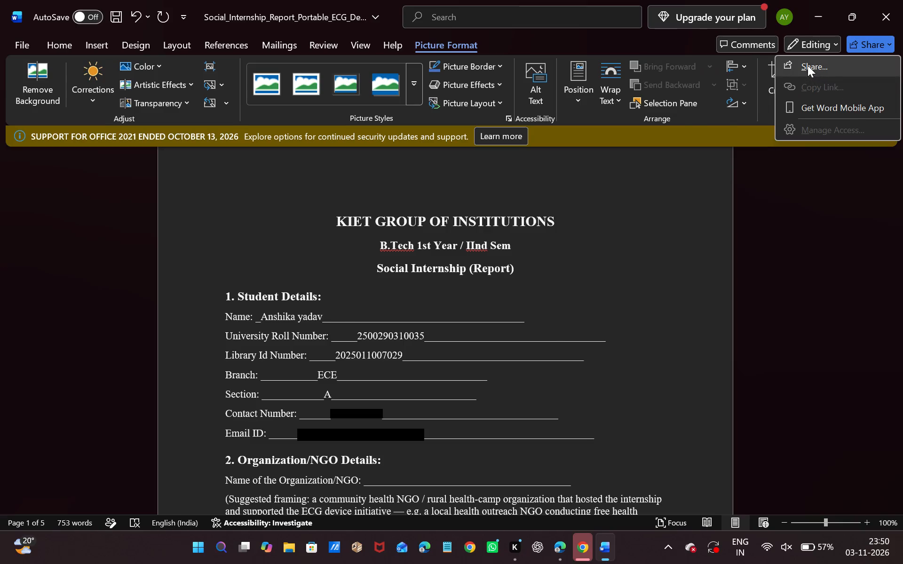
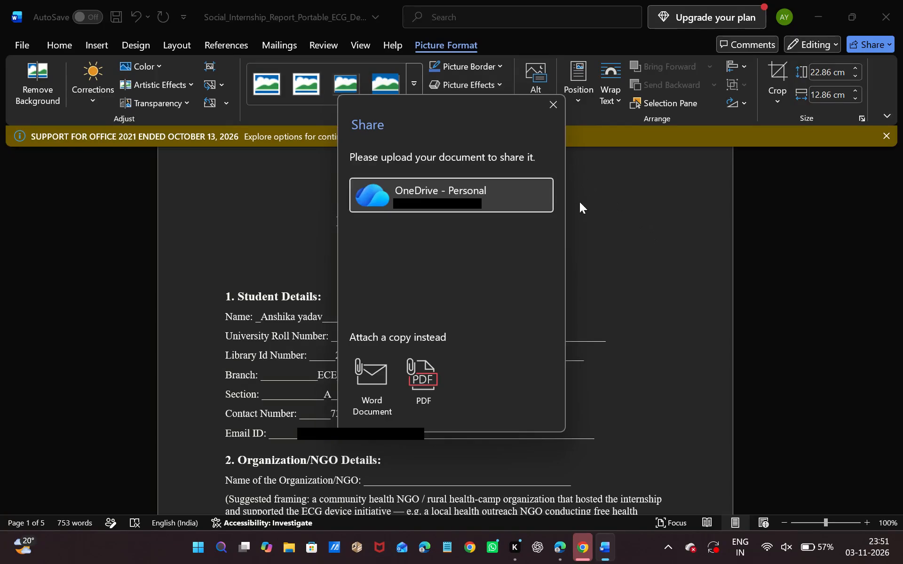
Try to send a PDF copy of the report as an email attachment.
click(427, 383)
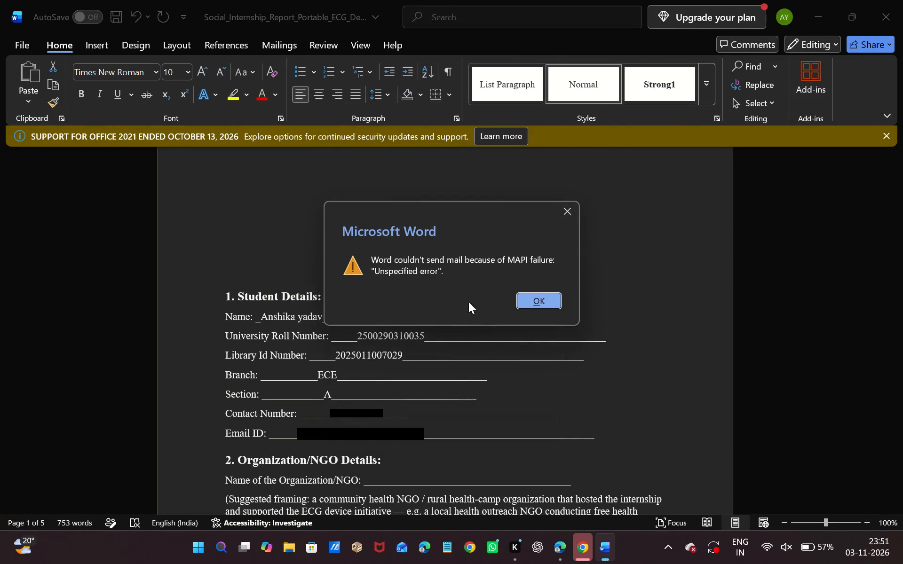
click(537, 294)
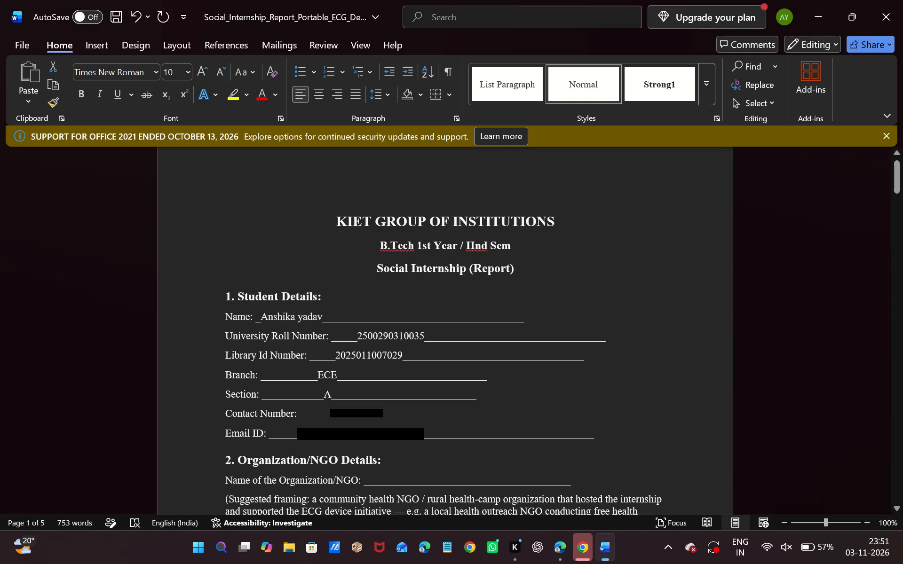
Remove the trailing underscore line after the student's name in the Student Details section.
scroll(537, 294, down, 1)
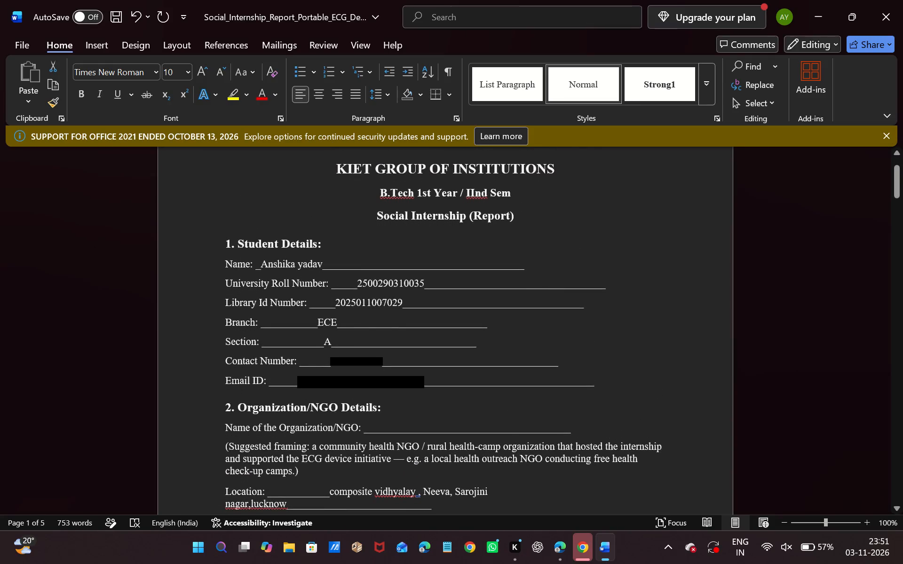
click(365, 267)
click(530, 271)
click(530, 271)
drag(530, 271, 512, 272)
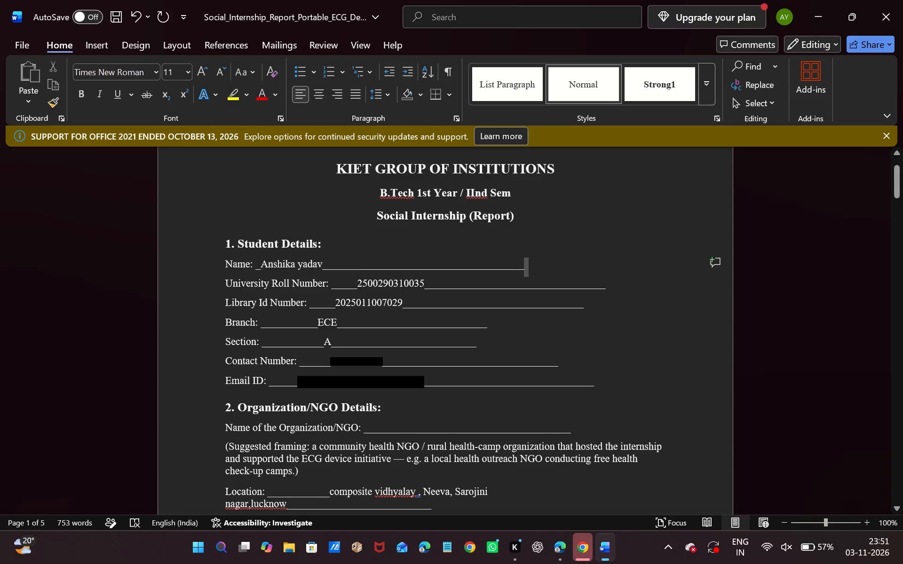
drag(512, 272, 485, 269)
key(BackSpace)
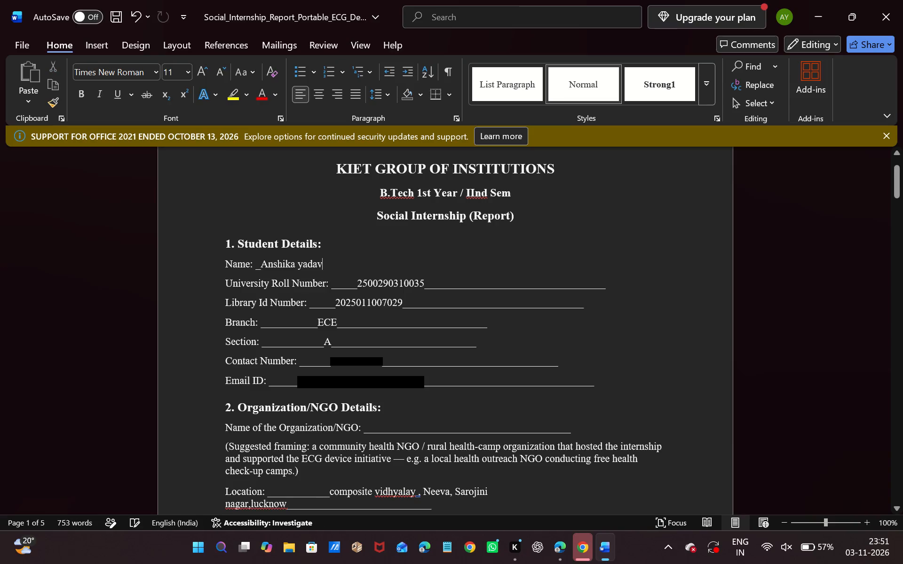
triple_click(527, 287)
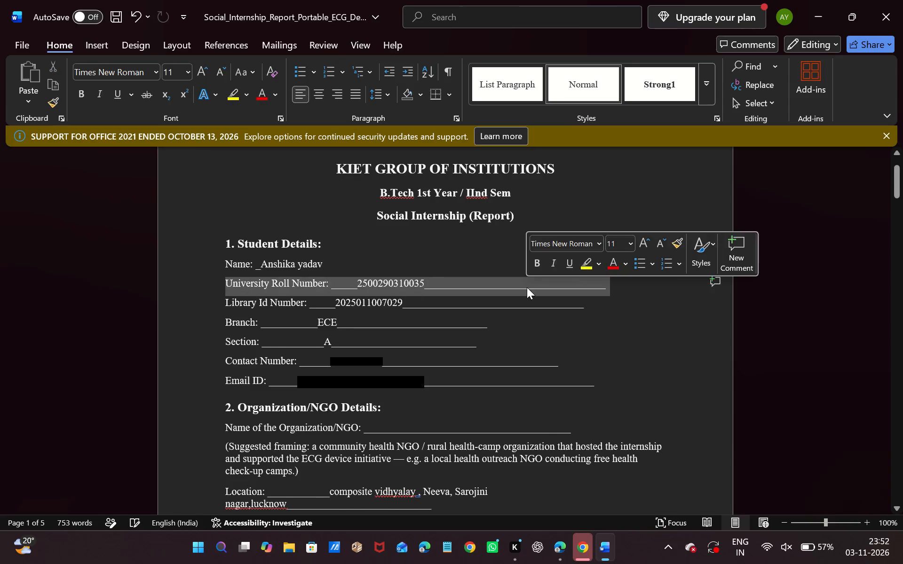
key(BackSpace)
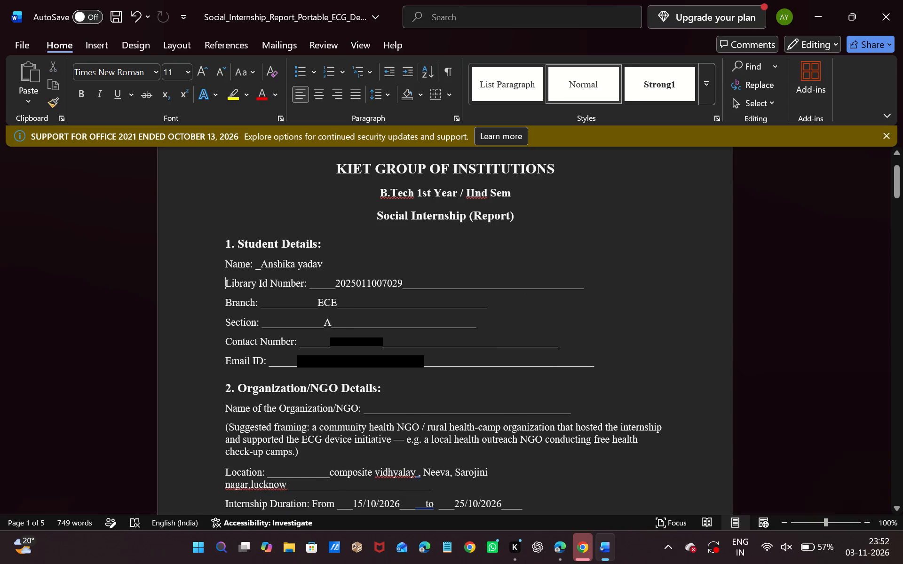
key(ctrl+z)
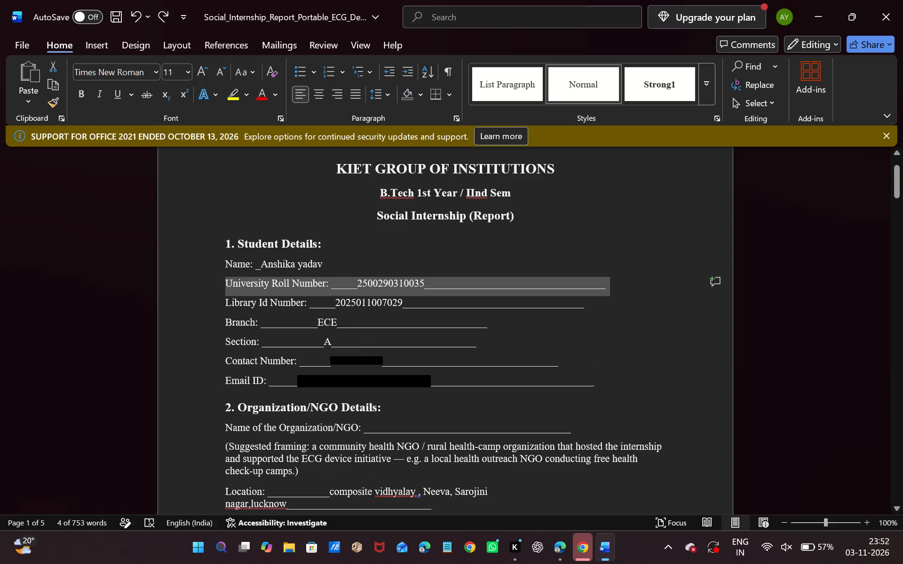
Remove the trailing underscores after the University Roll Number, Library Id Number, Branch, Section and Contact Number entries.
click(486, 251)
double_click(505, 282)
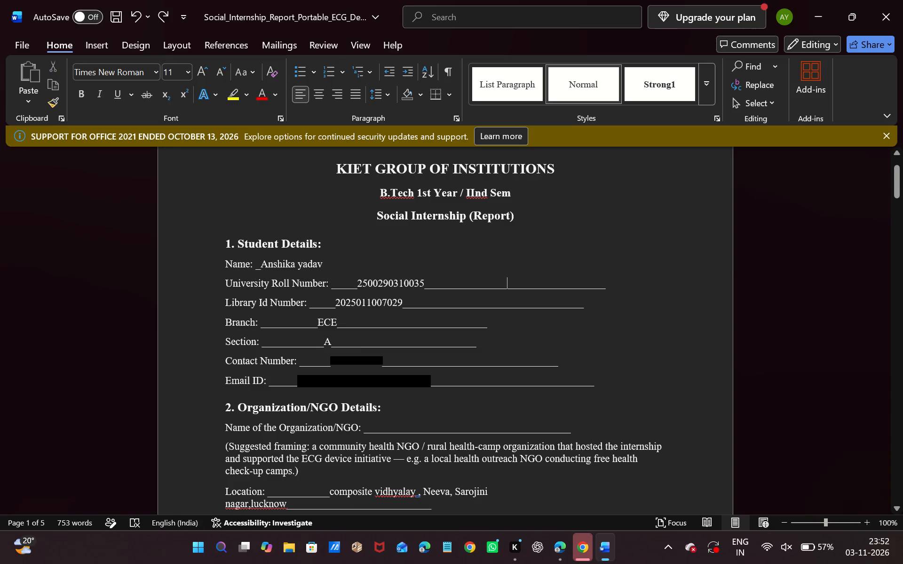
key(BackSpace)
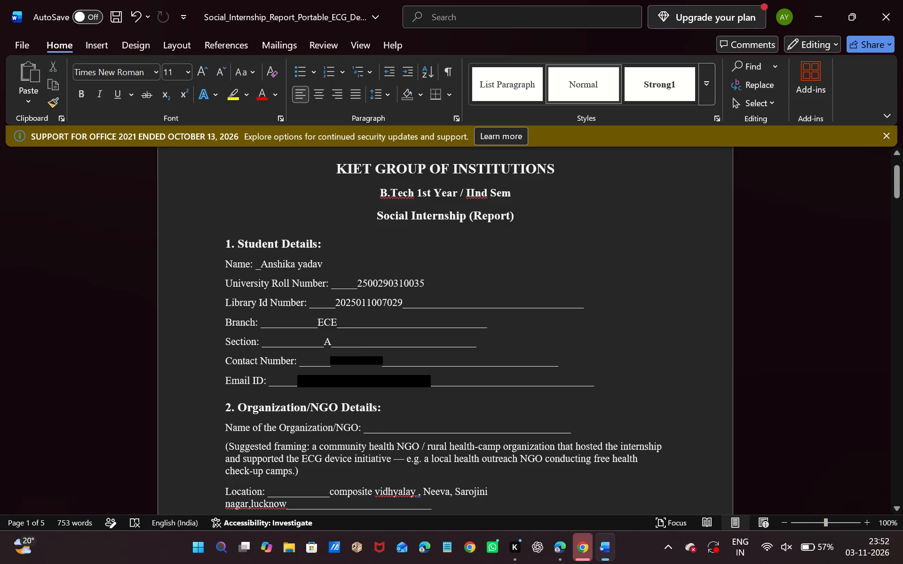
double_click(515, 299)
key(BackSpace)
double_click(445, 324)
key(BackSpace)
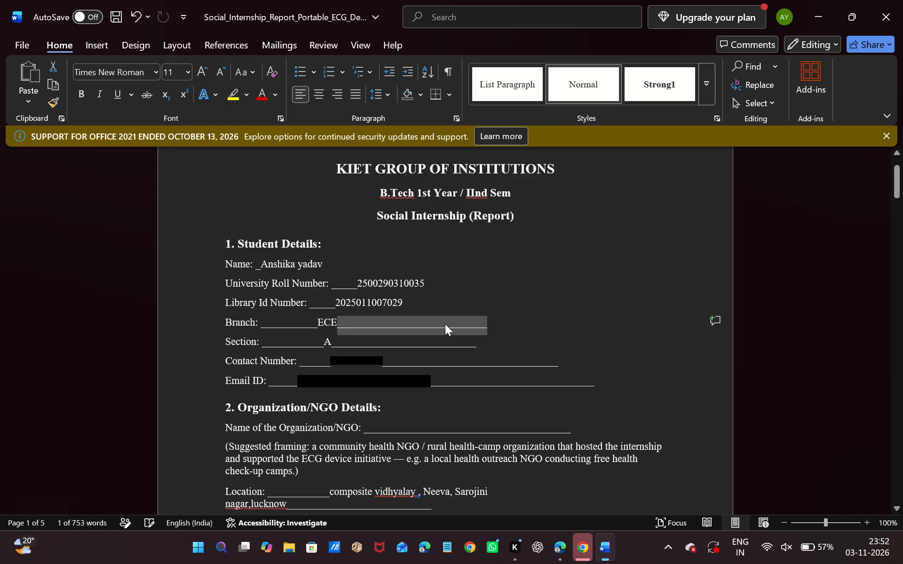
double_click(424, 346)
key(BackSpace)
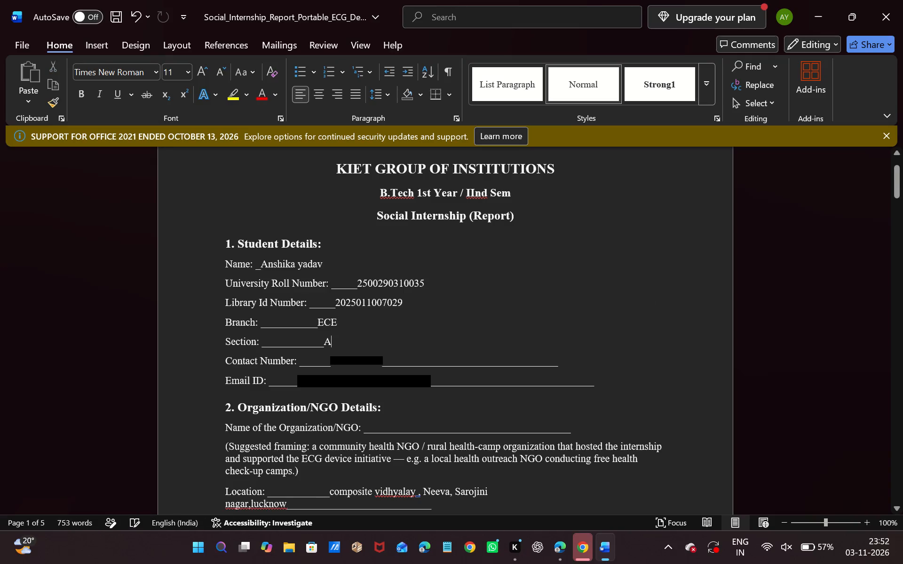
double_click(456, 361)
key(BackSpace)
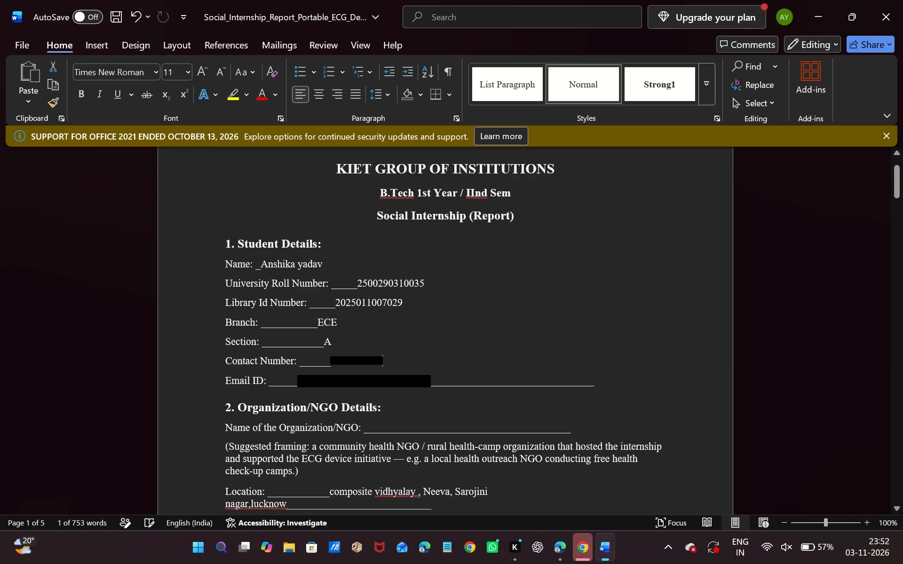